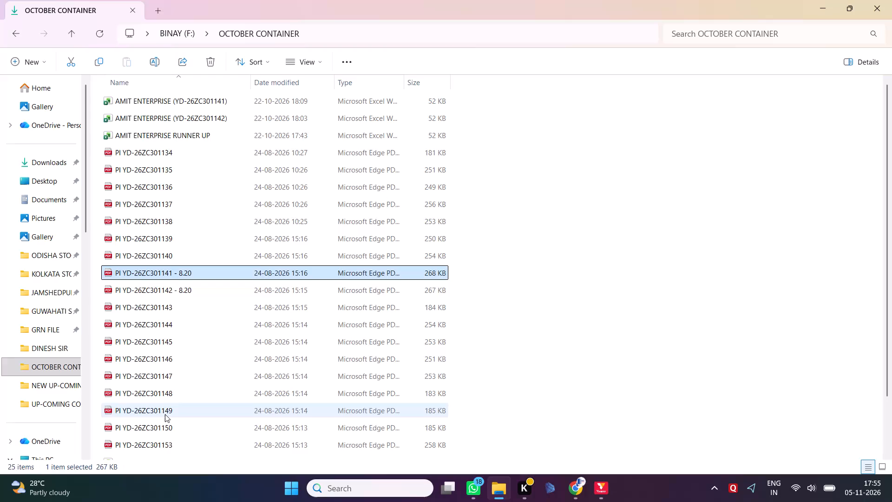
Open proforma invoice PI YD-26ZC301149, review its profile codes and bar quantities, and close the file.
double_click(165, 414)
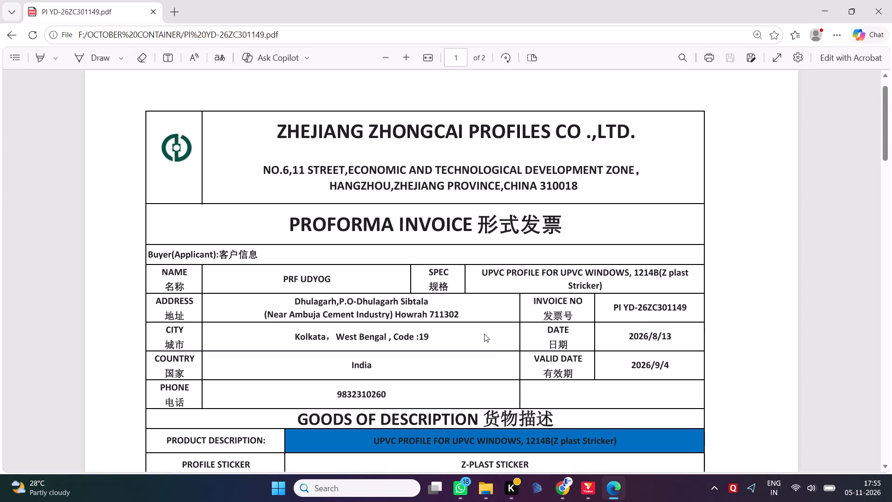
scroll(484, 334, "down", 5)
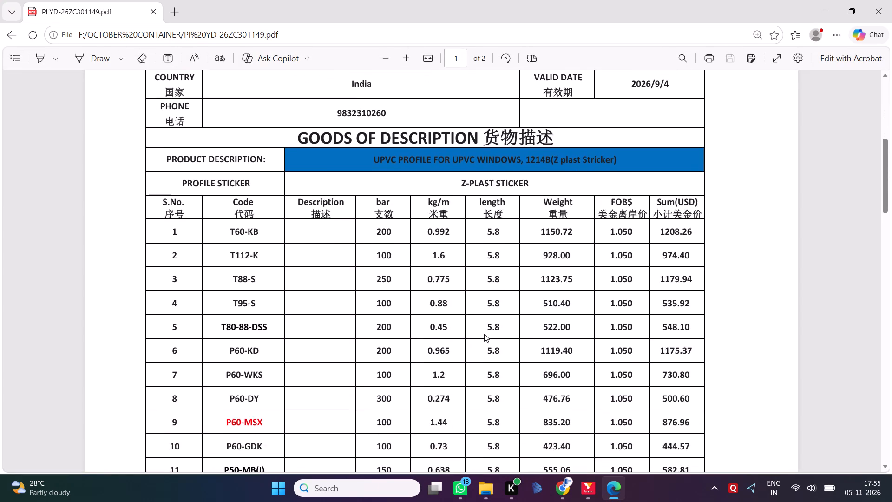
scroll(484, 334, "down", 3)
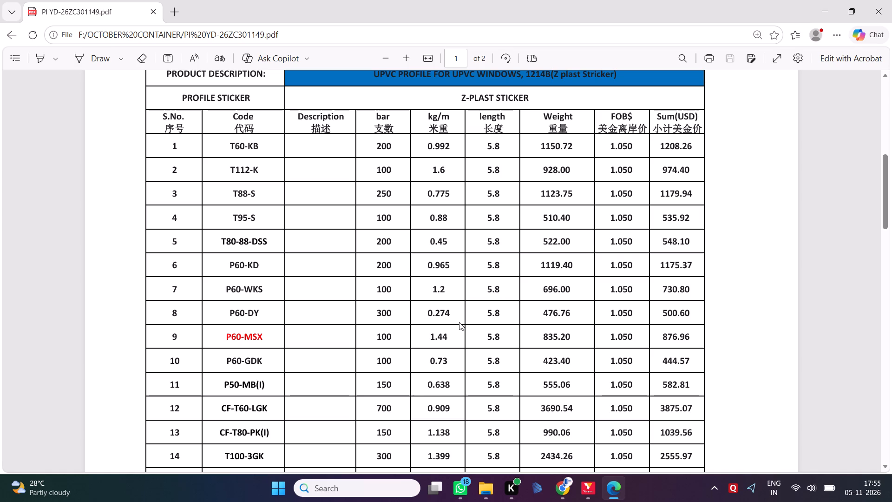
left_click(891, 0)
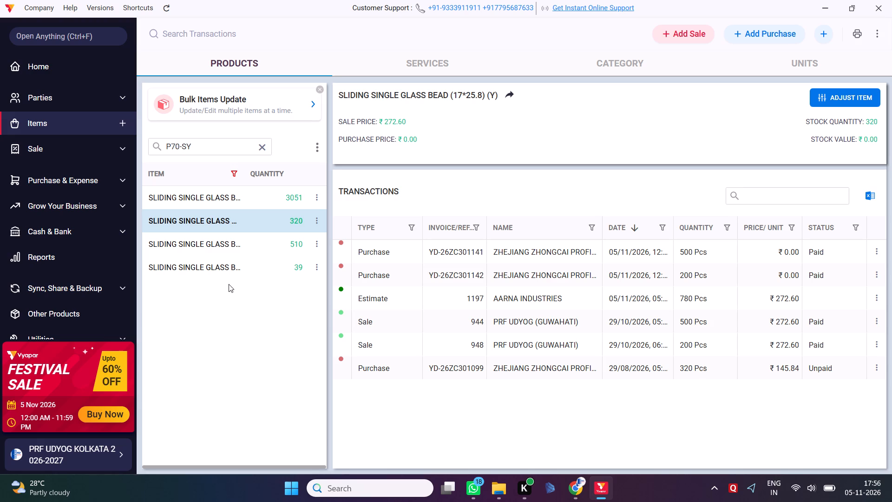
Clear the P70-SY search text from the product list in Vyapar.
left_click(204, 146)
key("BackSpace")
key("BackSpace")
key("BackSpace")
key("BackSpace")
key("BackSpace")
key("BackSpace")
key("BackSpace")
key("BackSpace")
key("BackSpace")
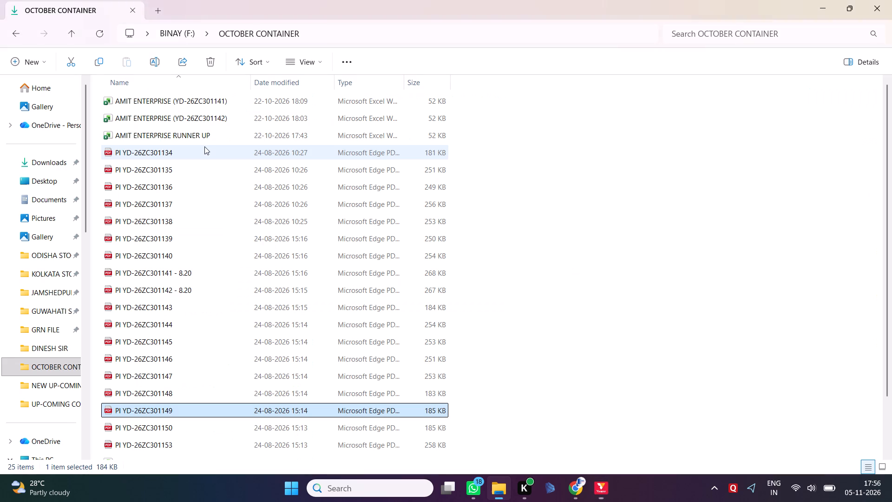
Open proforma invoice PI YD-26ZC301153 from the OCTOBER CONTAINER folder, review its goods table, and close the file.
scroll(122, 375, "down", 1)
double_click(165, 385)
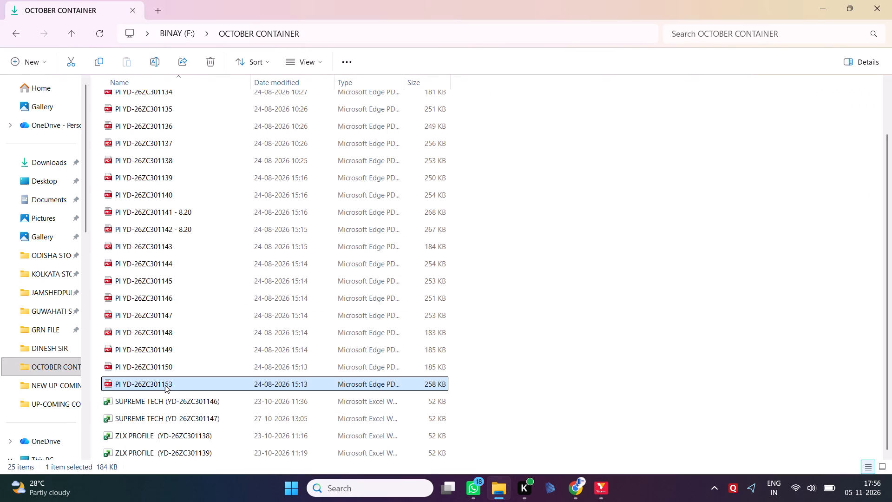
scroll(517, 289, "down", 1)
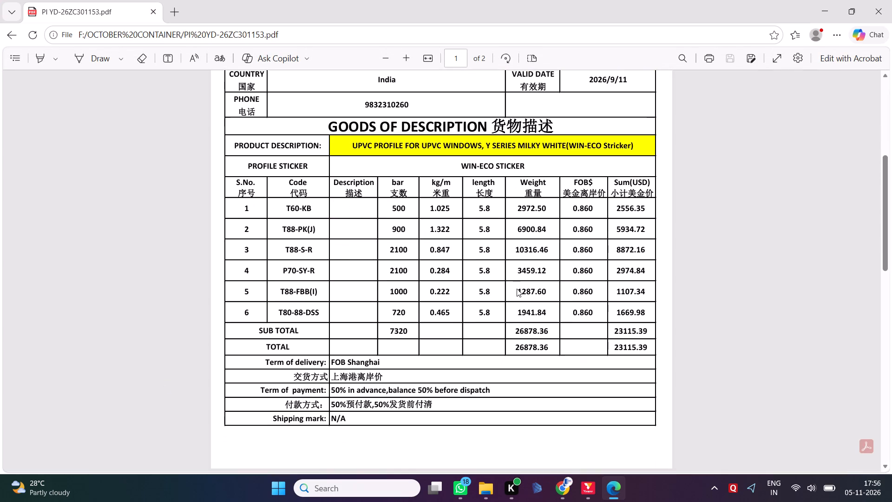
scroll(517, 289, "down", 1)
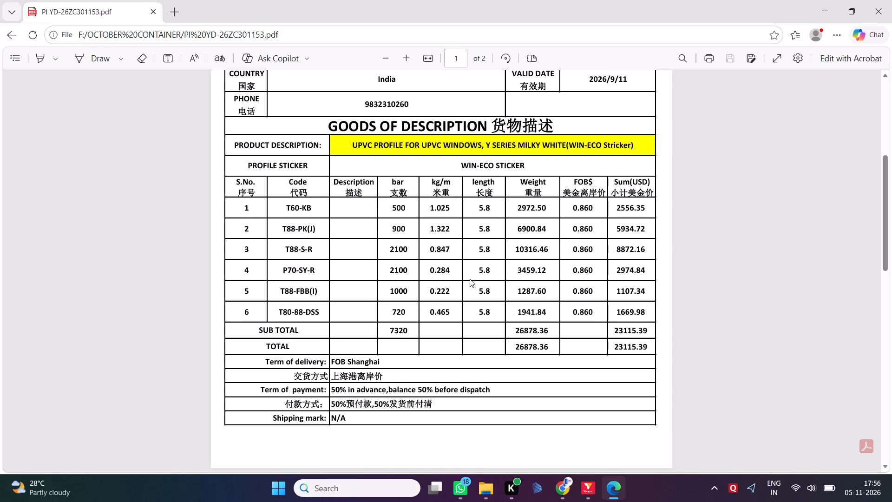
left_click(891, 0)
scroll(246, 227, "up", 1)
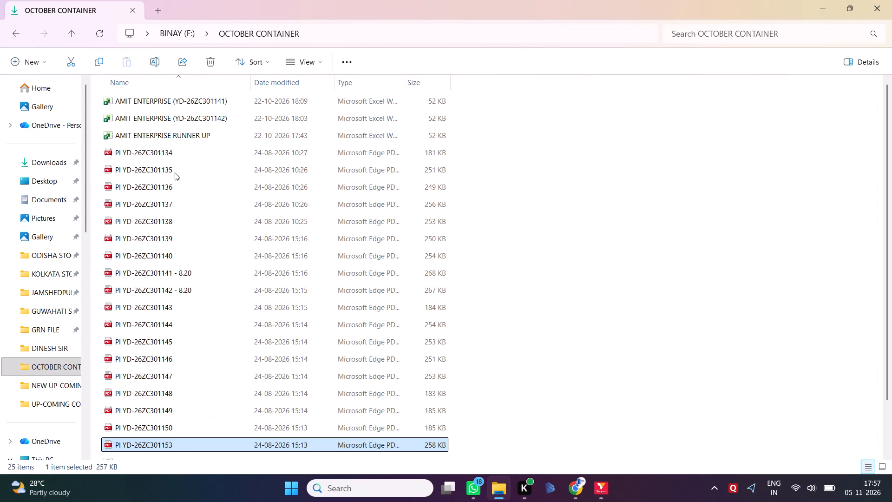
Open proforma invoice PI YD-26ZC301134 from the OCTOBER CONTAINER folder and review its profile codes and bar quantities.
double_click(177, 153)
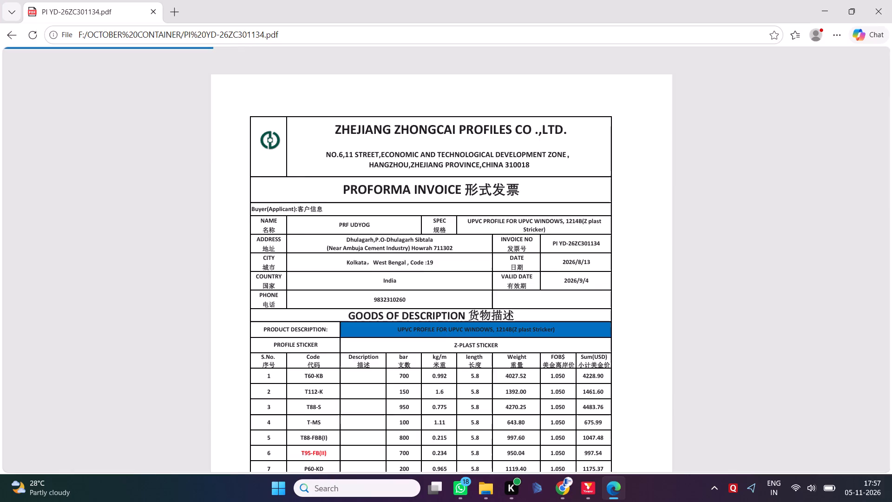
scroll(370, 225, "down", 1)
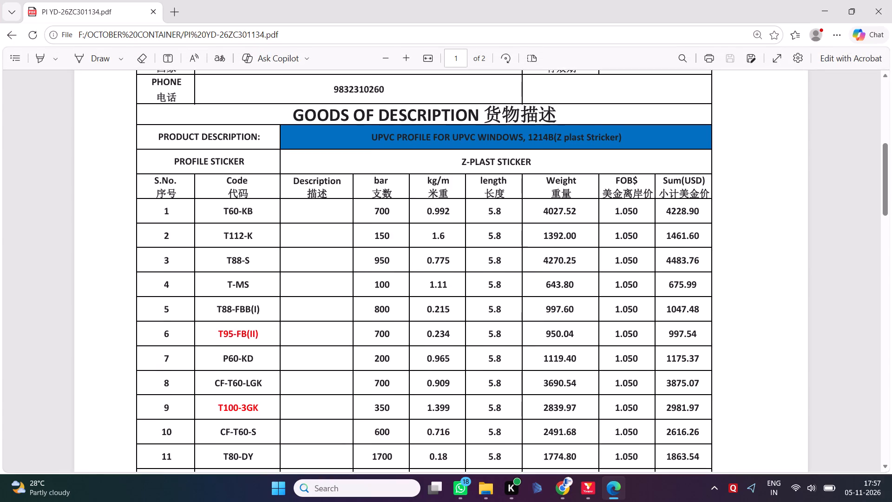
scroll(370, 225, "down", 2)
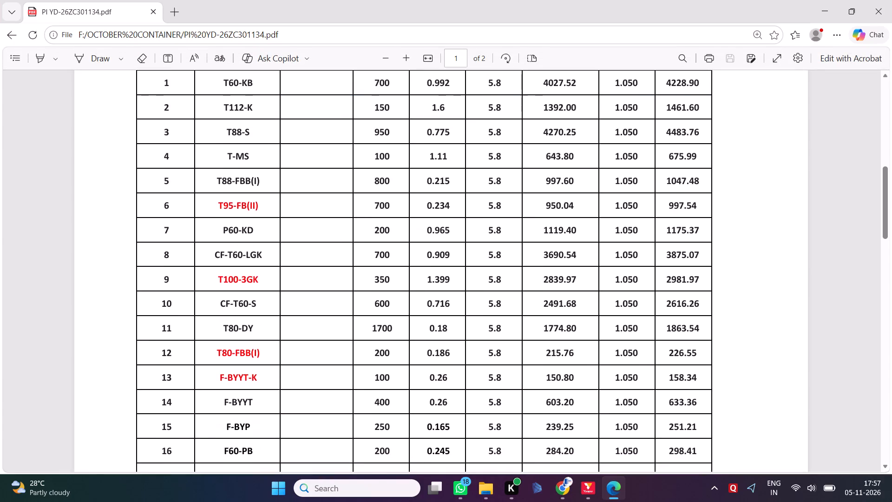
scroll(370, 225, "up", 1)
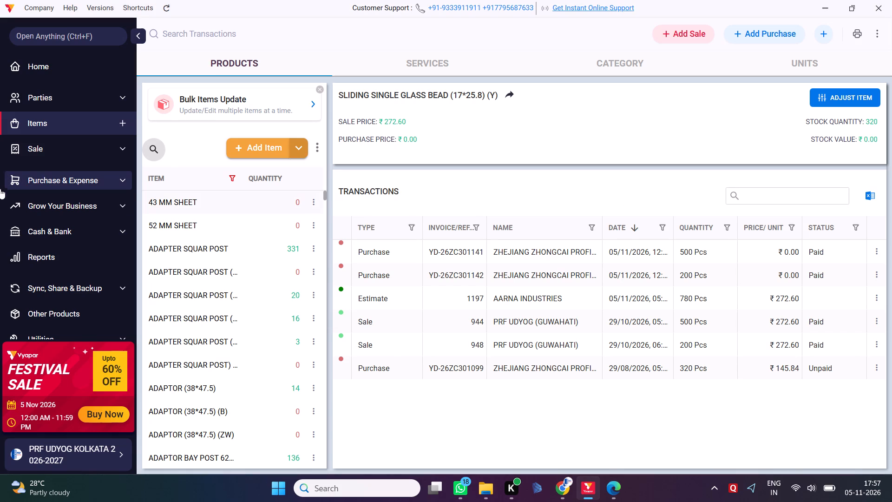
Switch to Vyapar and search the product list for P70-SY.
left_click(149, 144)
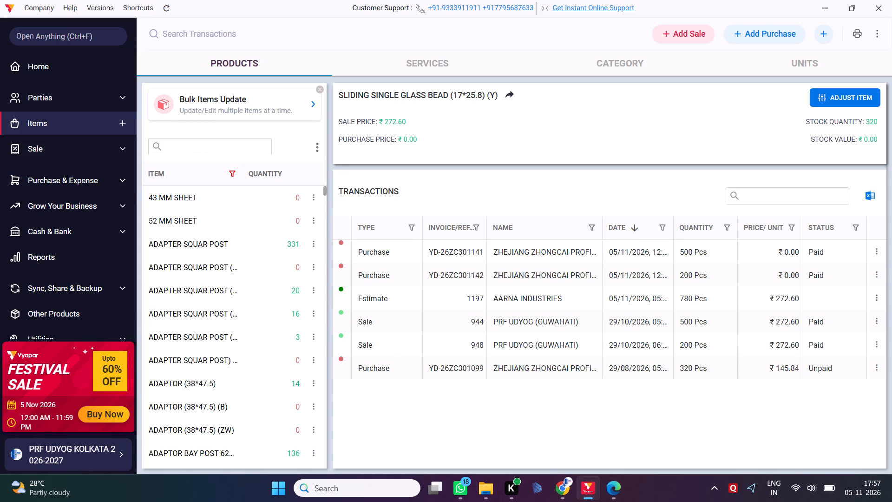
left_click(200, 142)
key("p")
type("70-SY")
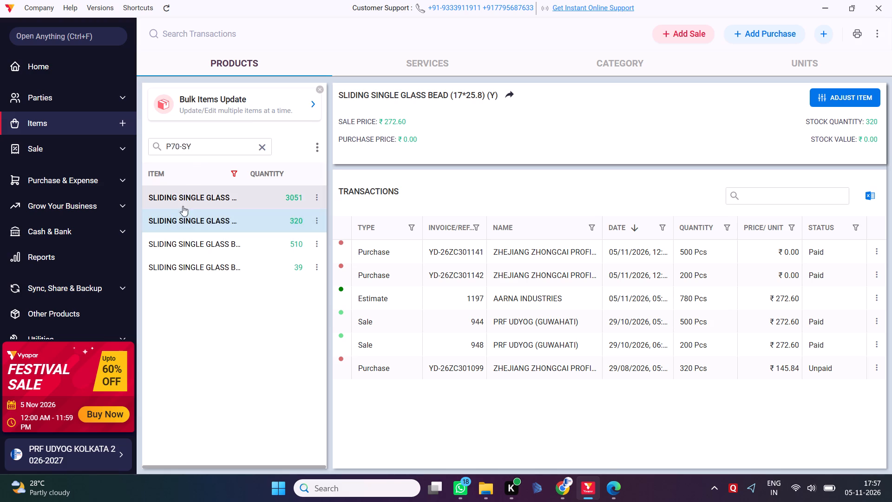
In Vyapar, review the stock and transactions of each SLIDING SINGLE GLASS BEAD variant matching P70-SY.
left_click(182, 212)
left_click(209, 195)
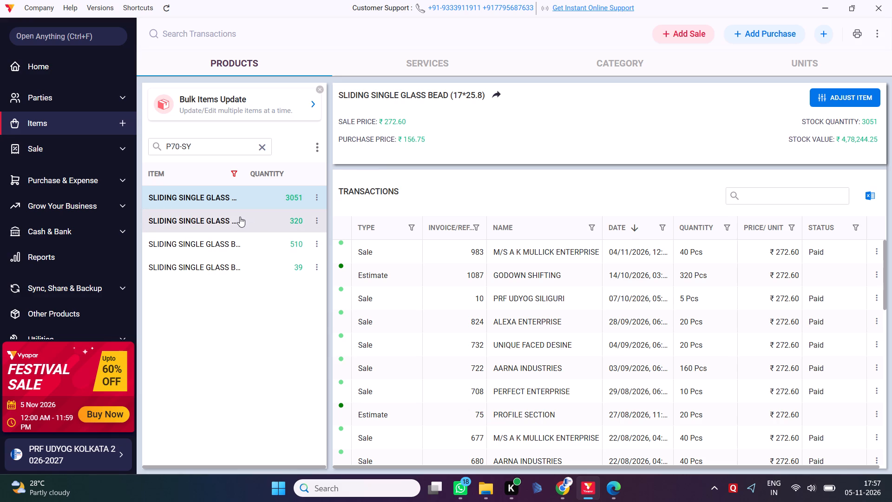
left_click(240, 217)
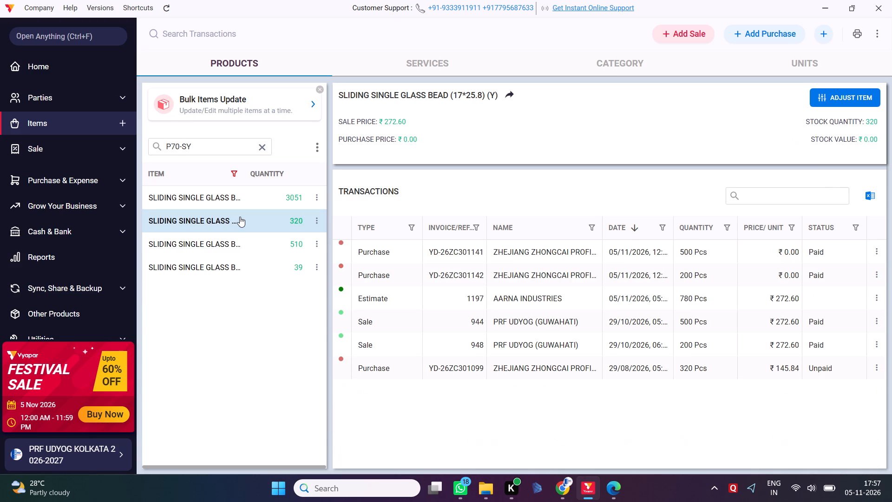
left_click(228, 240)
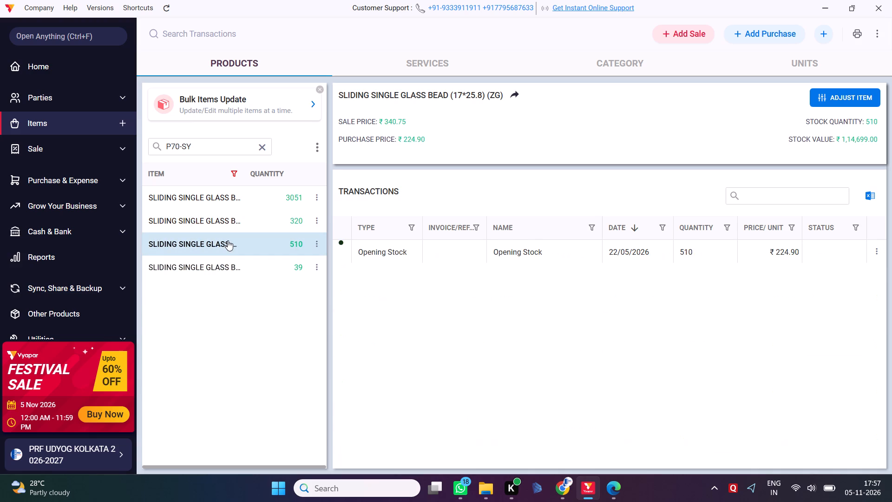
left_click(223, 275)
left_click(215, 199)
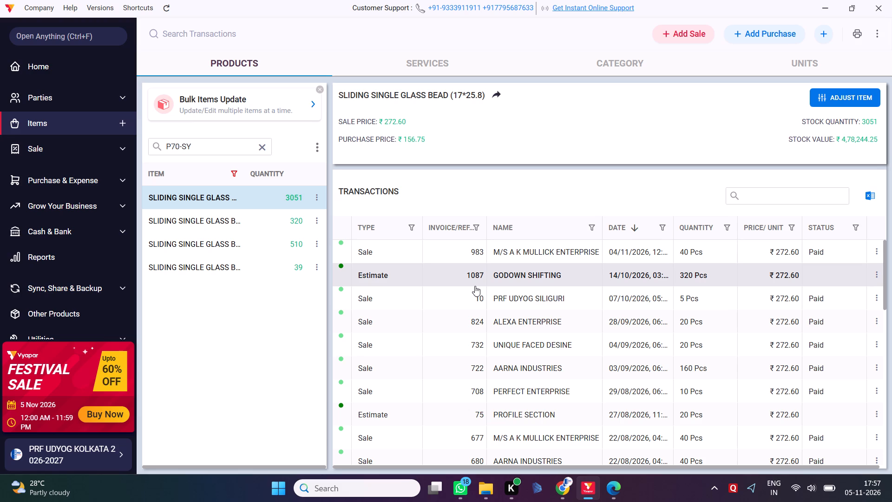
Search the products again for P70-SY and check the transactions of the (Y) and (ZG) glass bead variants.
left_click(220, 145)
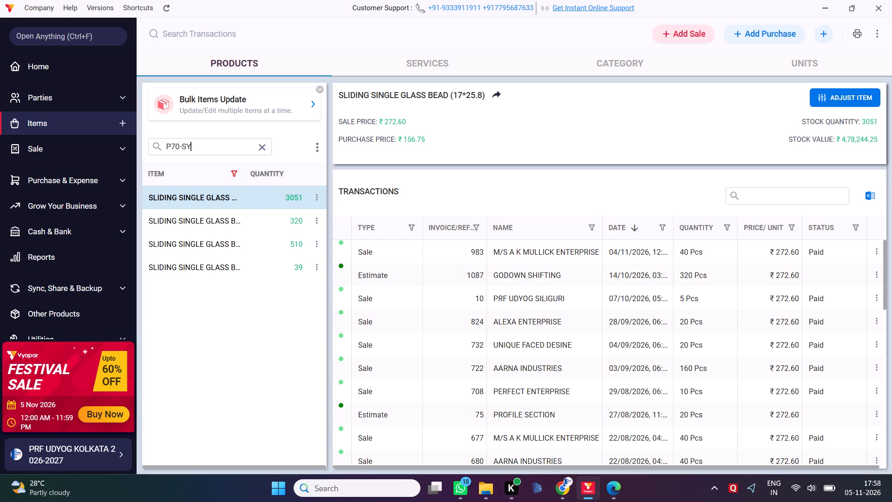
key("BackSpace")
key("BackSpace")
key("BackSpace")
key("minus")
type("SY")
key("Down")
key("Down")
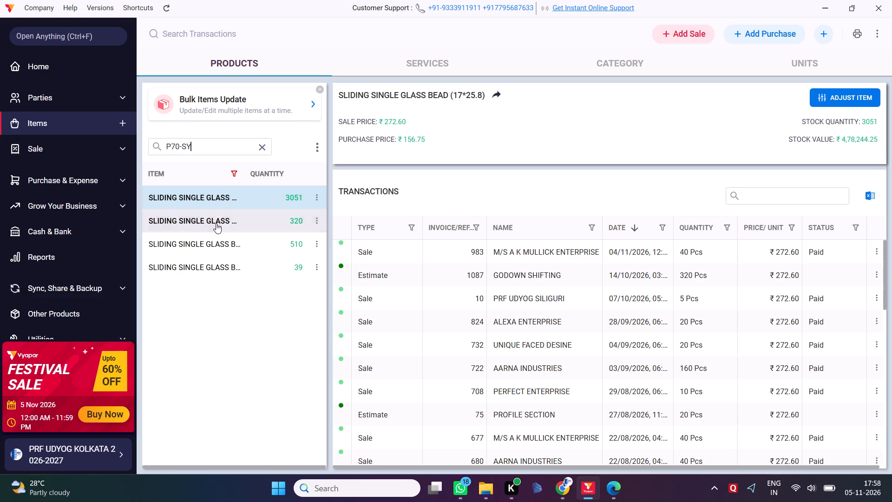
left_click(216, 225)
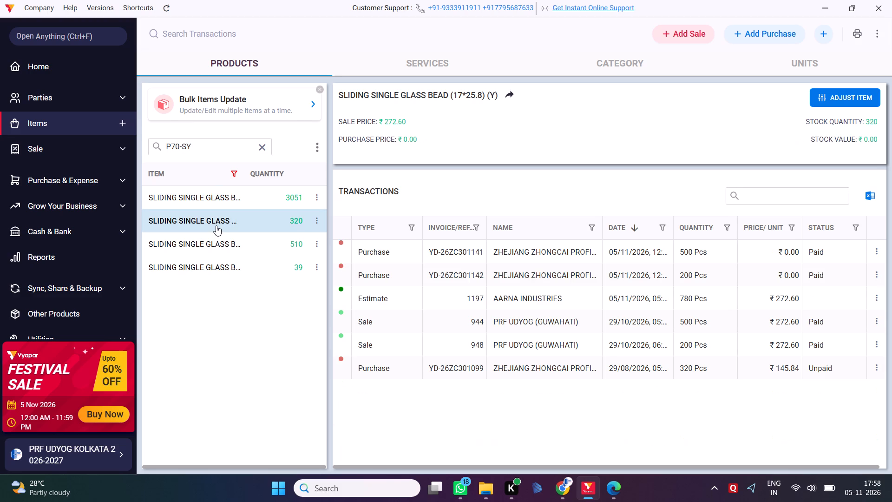
key("Up")
key("Down")
key("Down")
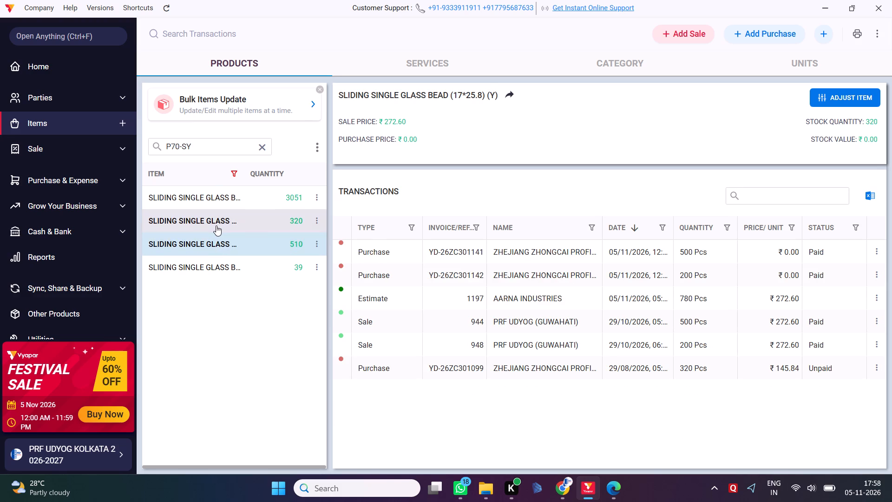
Open AARNA INDUSTRIES estimate 1197, review its item lines and quantities, and close it without saving.
left_click(79, 157)
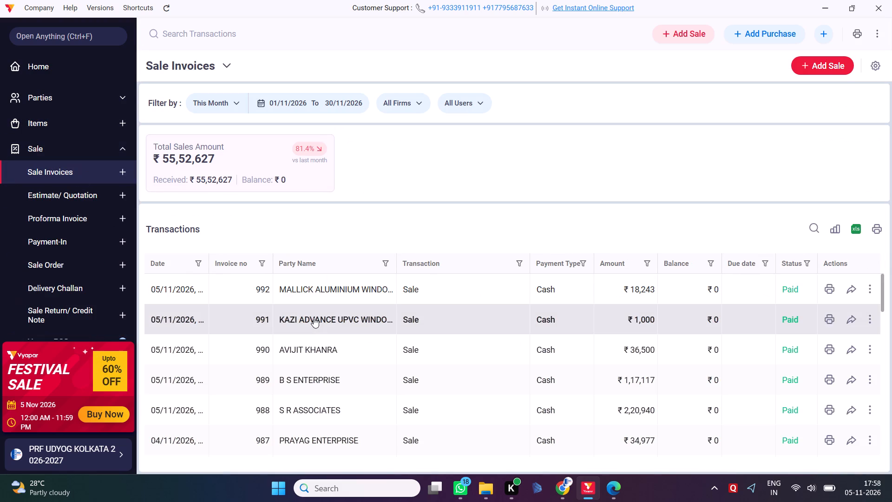
left_click(79, 202)
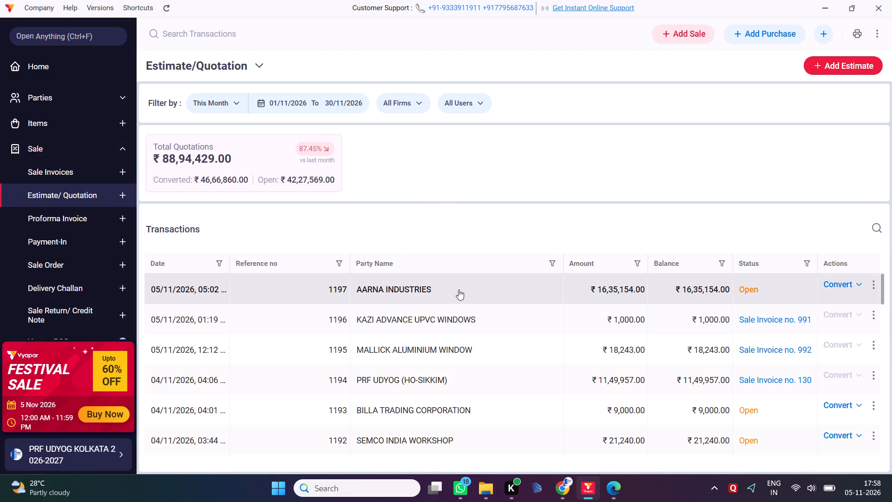
double_click(459, 290)
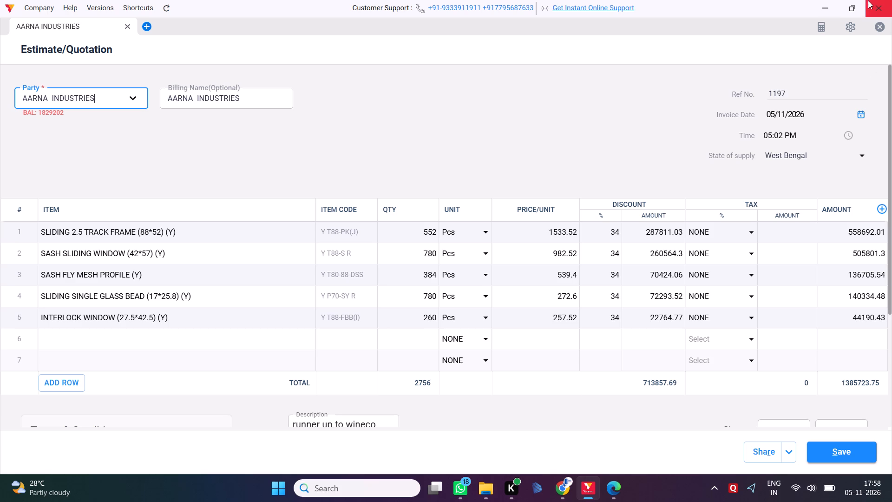
left_click(878, 23)
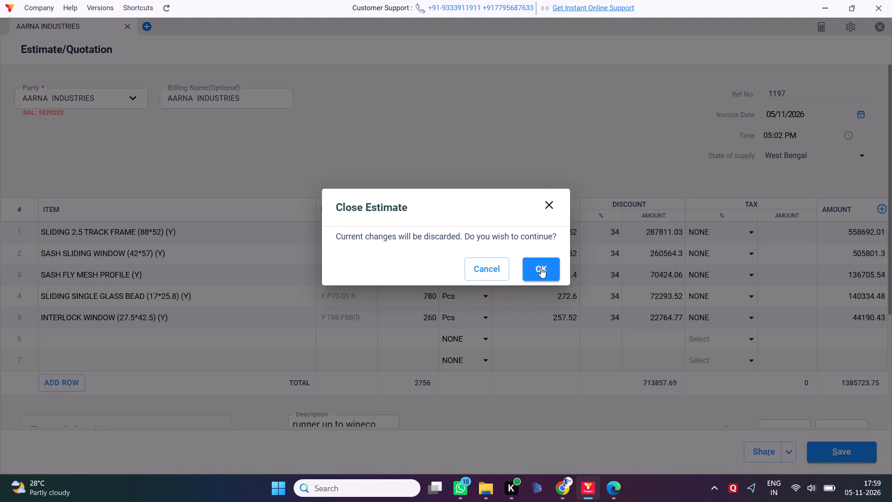
left_click(538, 268)
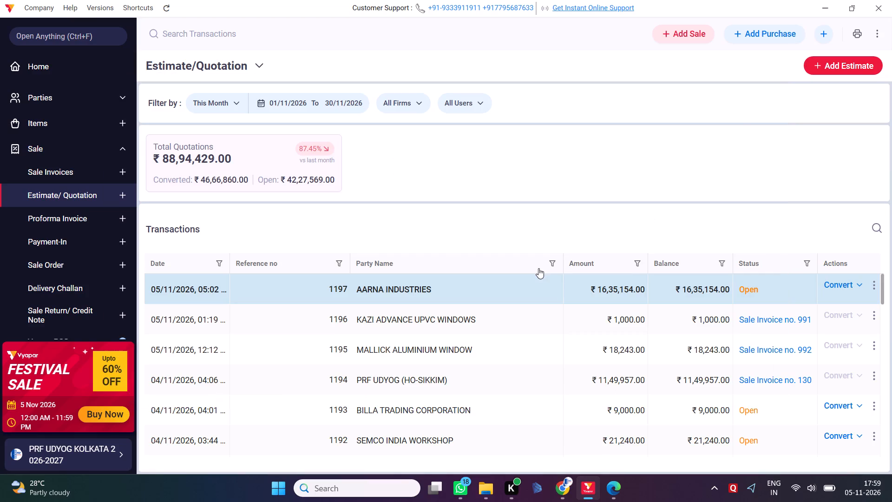
Return to the product items list and start a new item search.
left_click(47, 120)
left_click(149, 150)
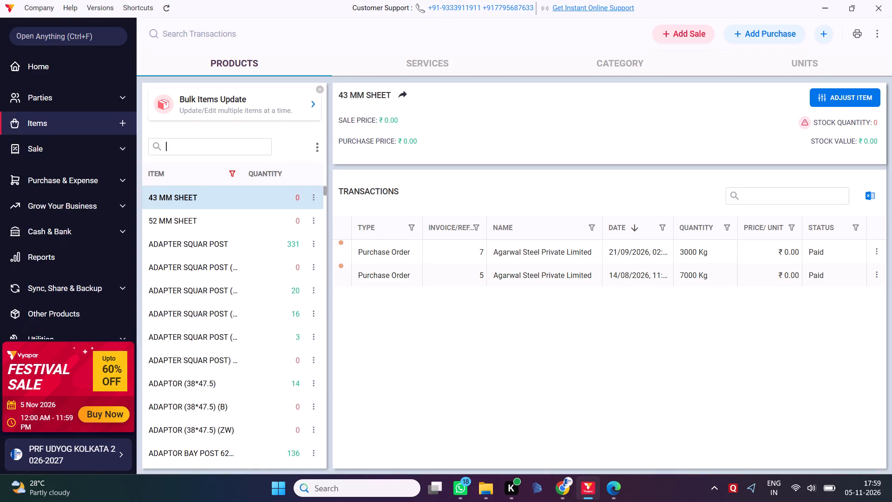
left_click(194, 150)
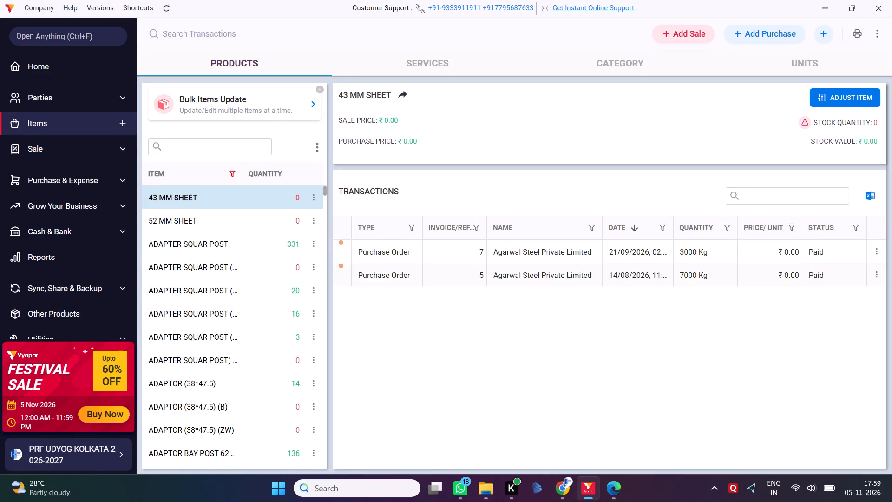
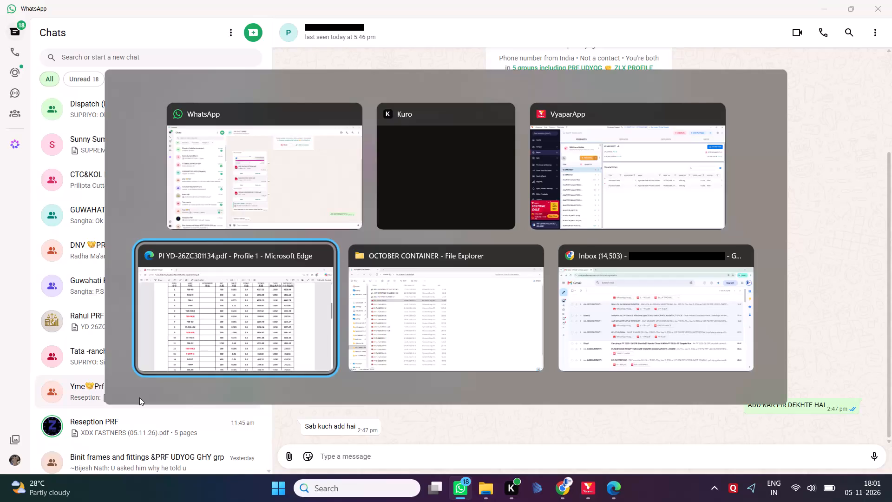
Switch to Vyapar and search the products for P70-SY to check the SLIDING SINGLE GLASS BEAD (17*25.8) stock and transactions.
key("alt+shift+Tab")
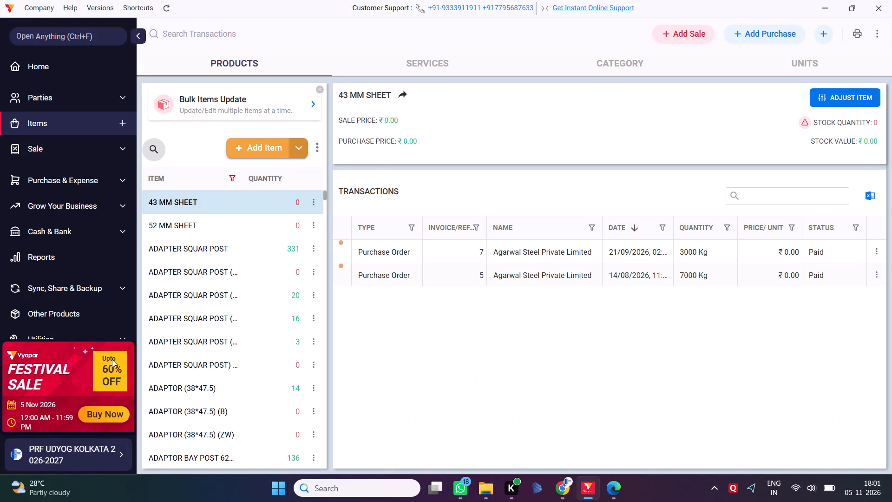
left_click(159, 151)
left_click(187, 150)
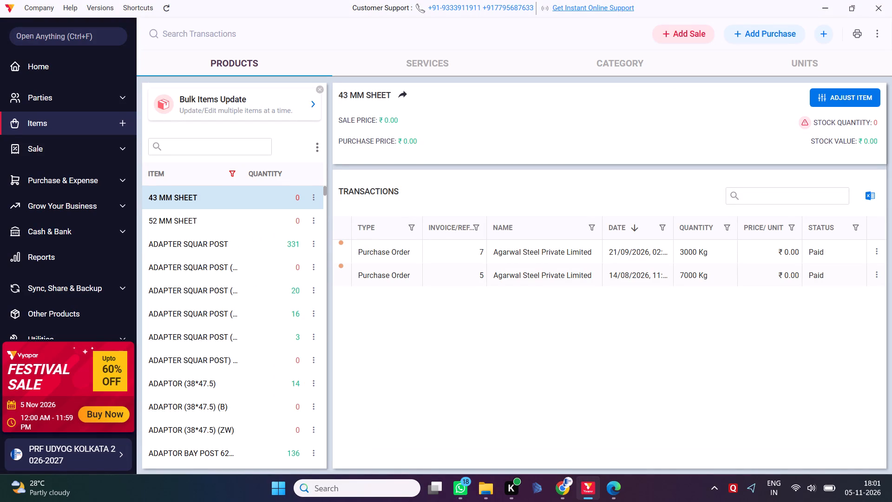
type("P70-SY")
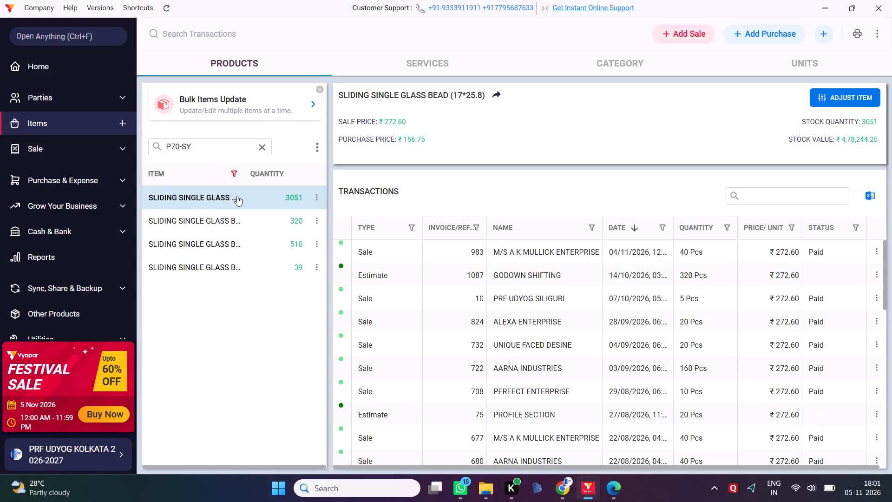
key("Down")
In File Explorer, go to the KOLKATA STOCK folder and open the NOVEMBER STOCK AND PURCHASE KOLKATA 2026-27 workbook in Excel.
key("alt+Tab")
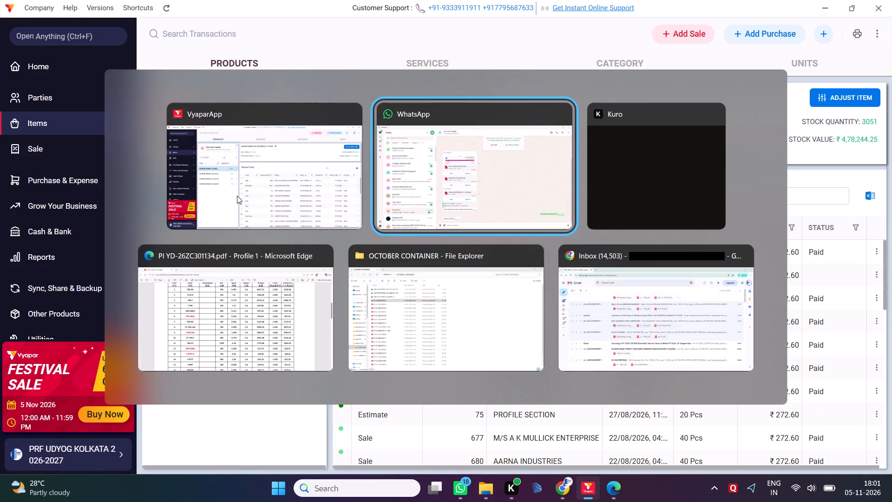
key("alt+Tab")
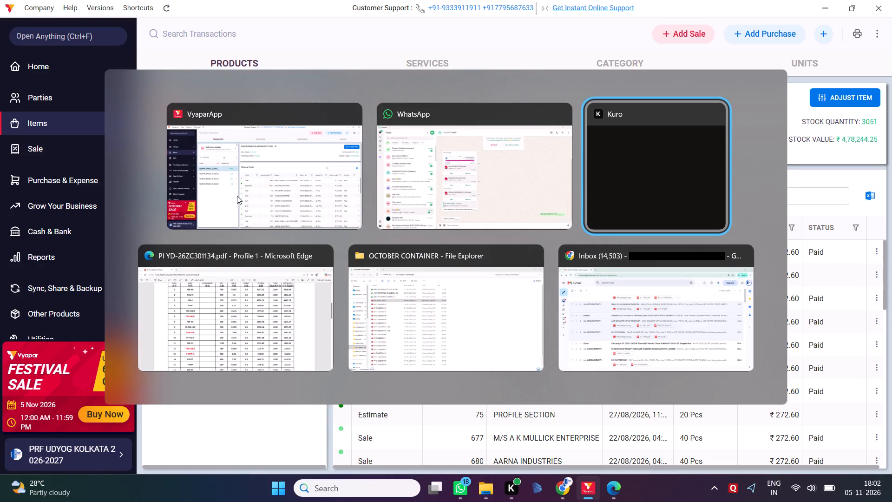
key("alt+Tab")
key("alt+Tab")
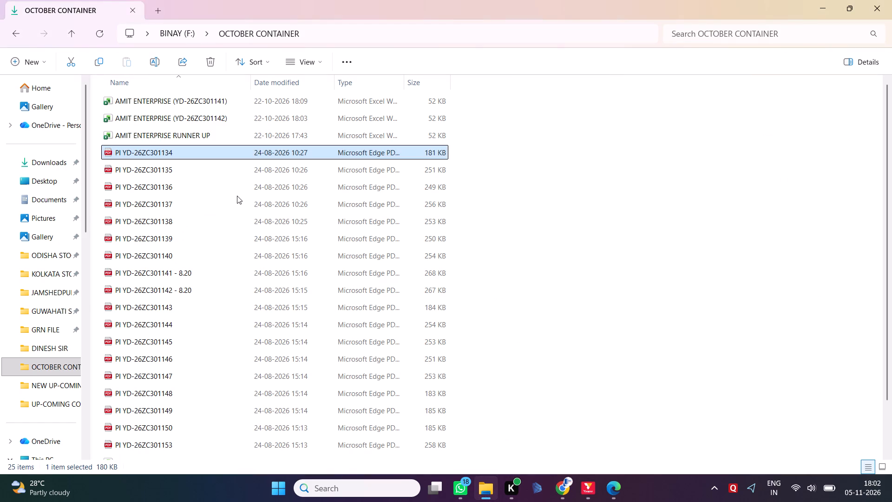
left_click(41, 277)
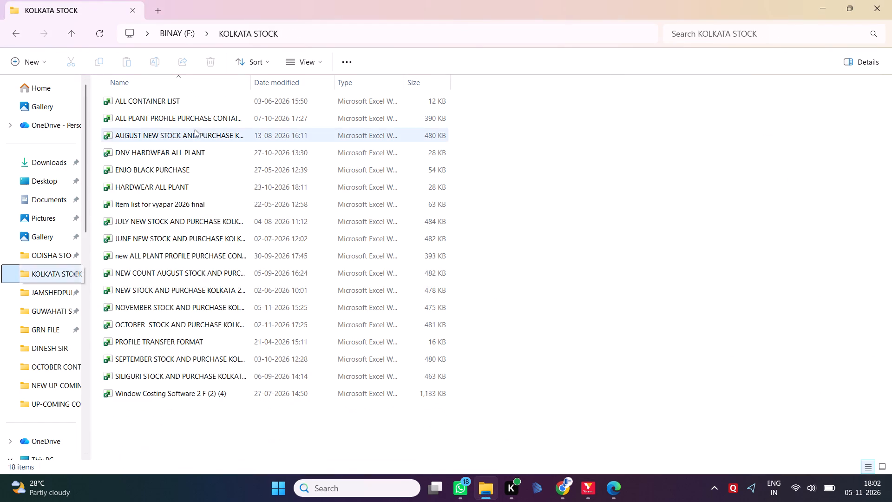
double_click(176, 312)
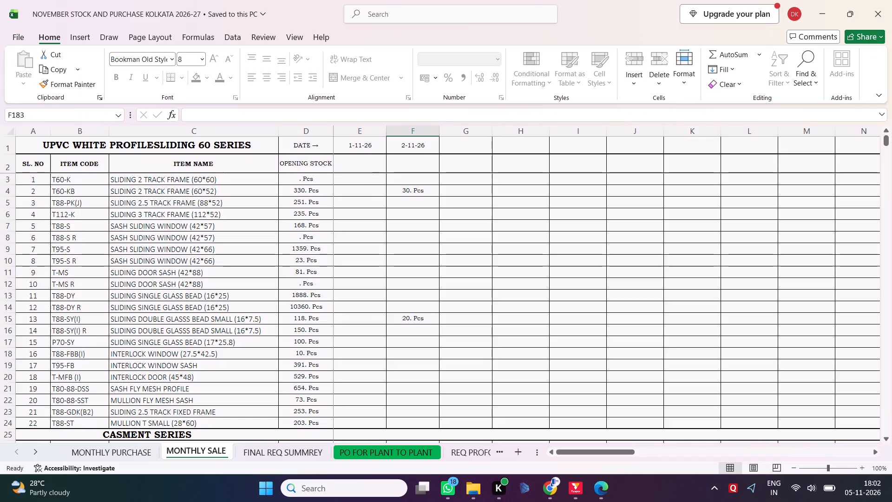
Check the P70-SY opening stock in the MONTHLY SALE sheet against the P70-SY item stock in Vyapar.
left_click(321, 343)
key("alt+Tab")
key("alt+Tab")
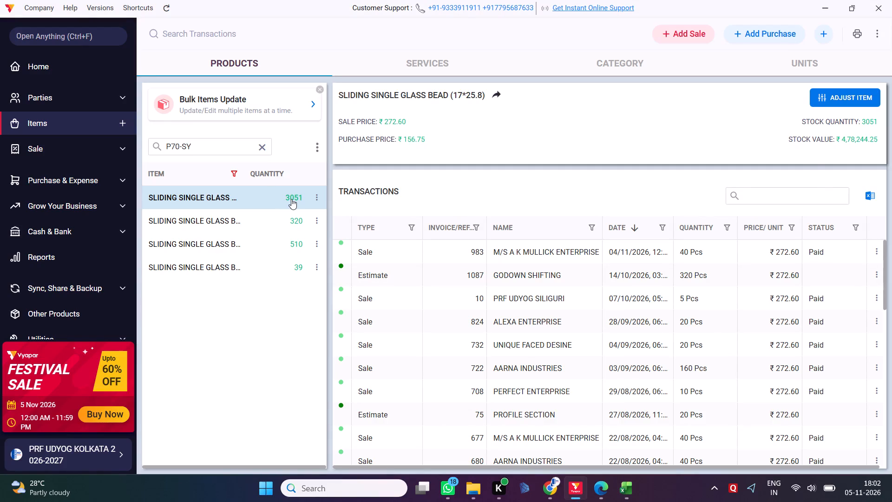
Switch to the open proforma invoice PI YD-26ZC301134, review its goods table, and close the file.
key("alt+Tab")
key("alt+Tab")
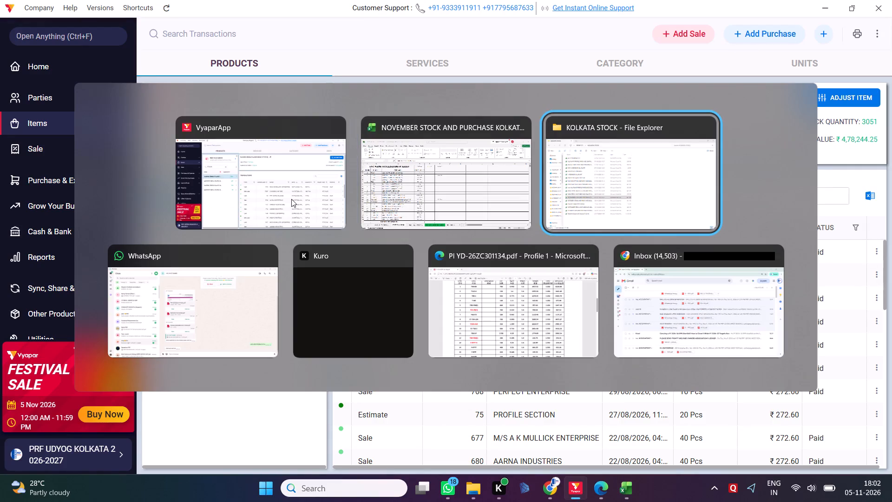
key("alt+Tab")
key("alt+Tab")
key("alt+Tab")
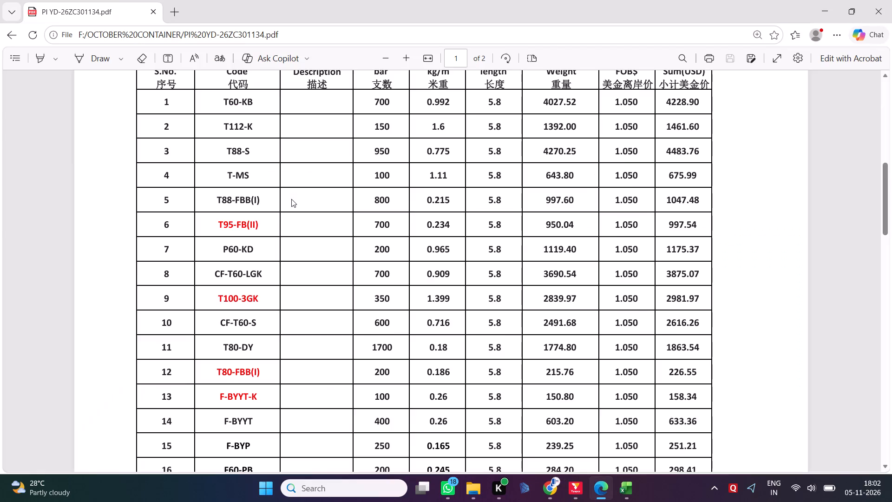
scroll(291, 199, "up", 1)
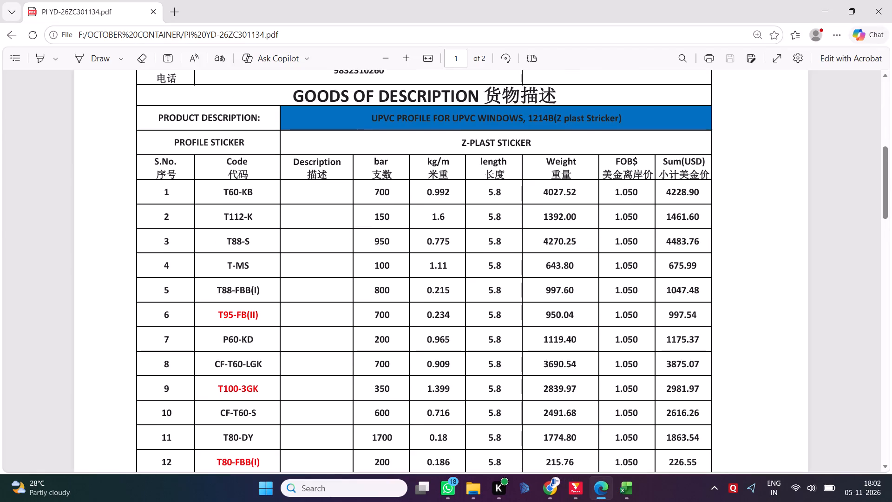
scroll(556, 309, "down", 3)
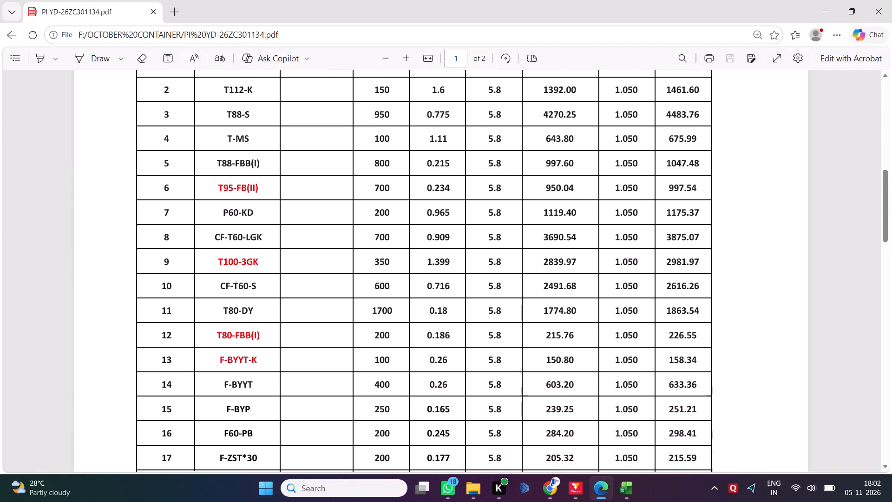
scroll(556, 309, "down", 1)
left_click(891, 0)
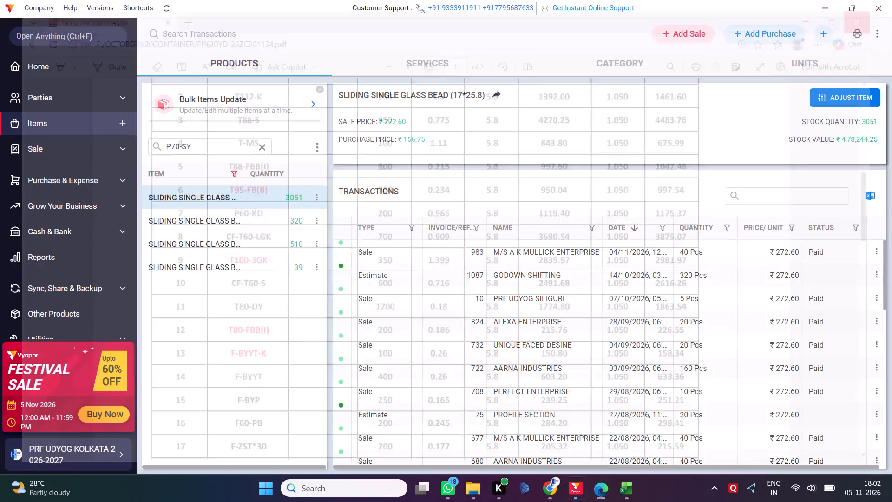
From the OCTOBER CONTAINER folder, review the goods tables of proforma invoices PI YD-26ZC301135 and PI YD-26ZC301136, closing each file.
key("alt+Tab")
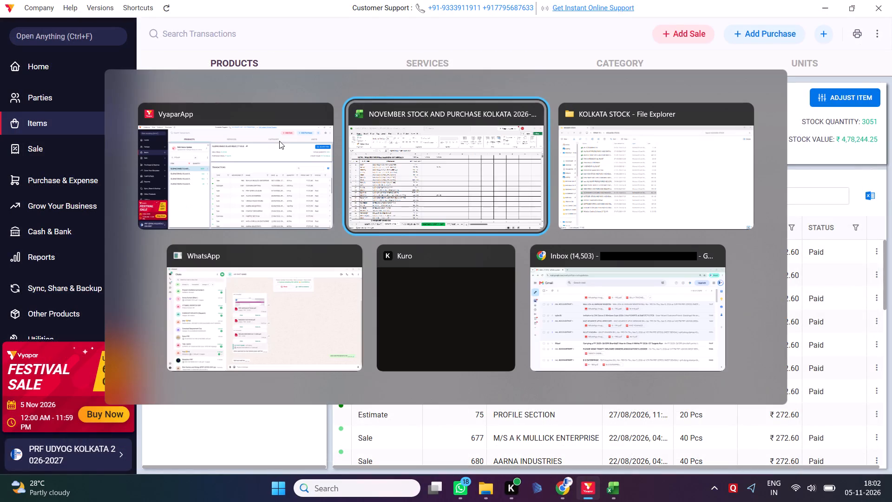
key("alt+Tab")
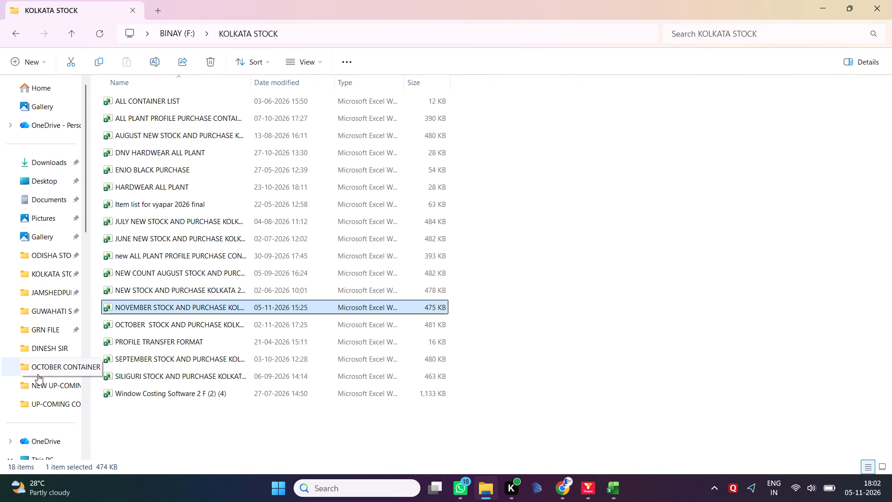
left_click(38, 374)
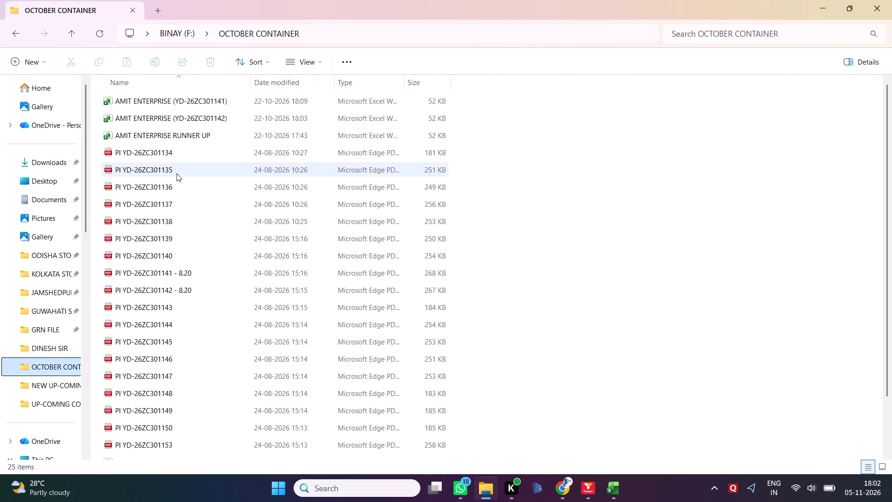
double_click(177, 173)
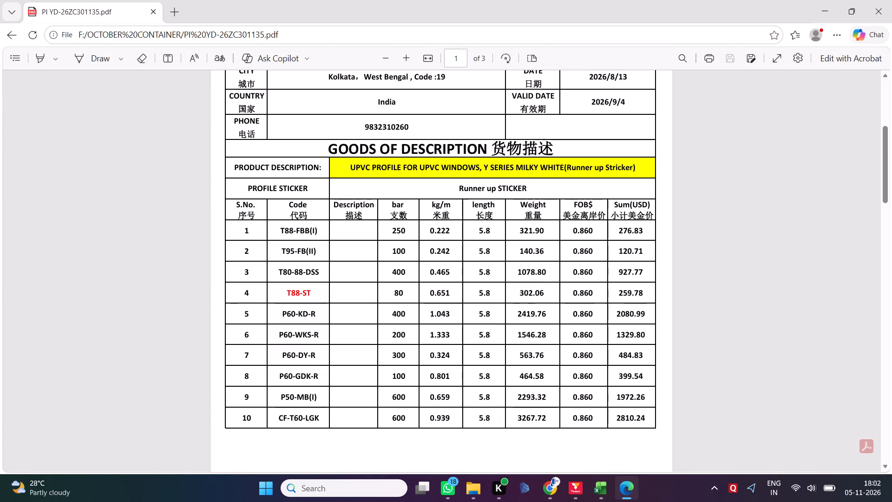
left_click(891, 0)
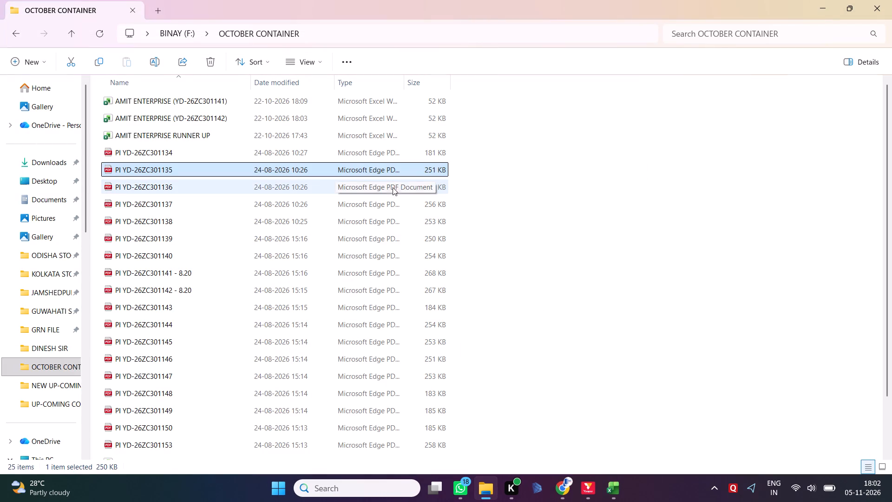
double_click(269, 184)
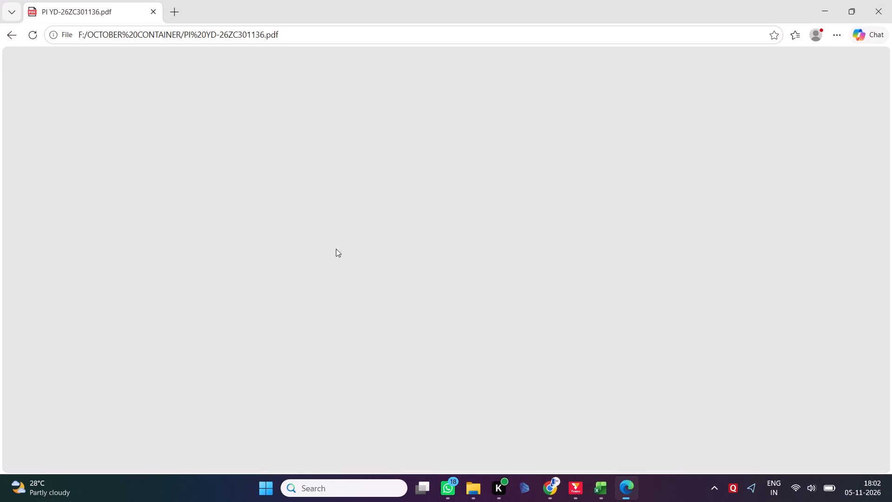
left_click(891, 0)
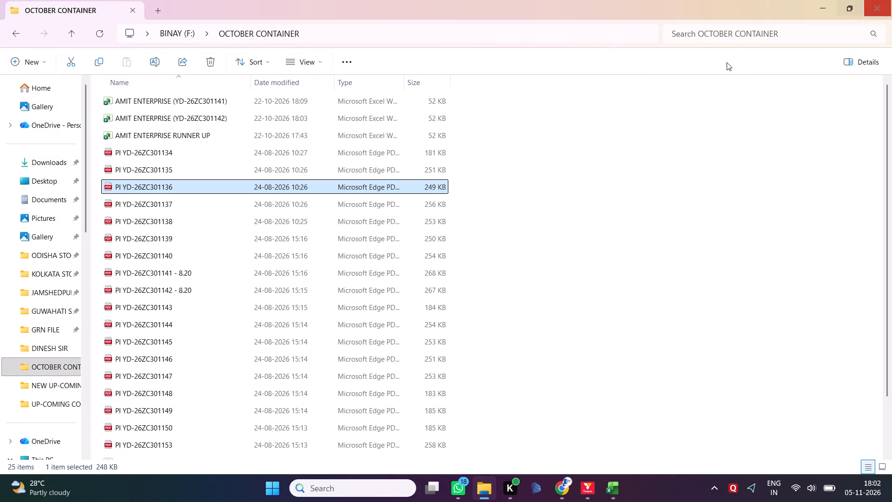
double_click(204, 185)
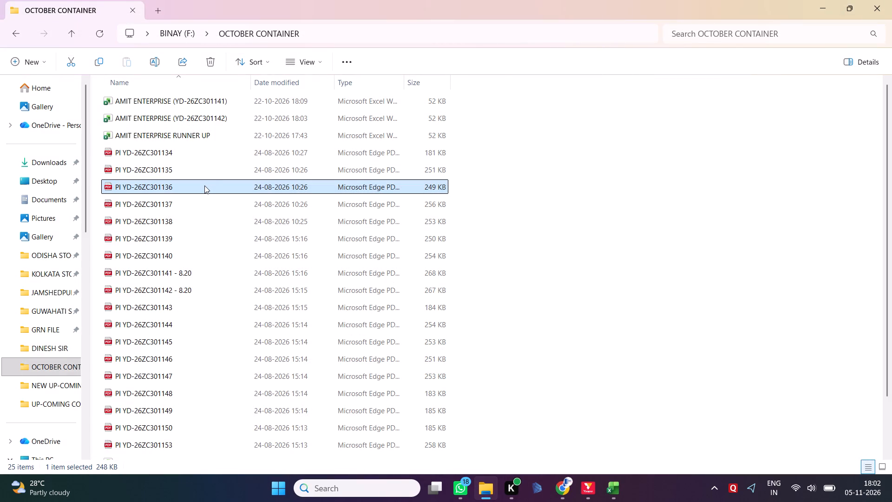
scroll(461, 273, "down", 4)
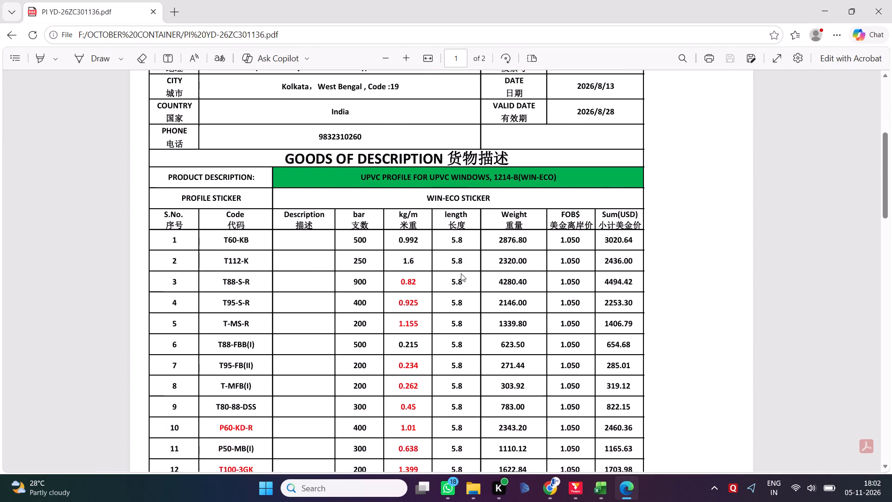
scroll(461, 273, "down", 1)
left_click(891, 0)
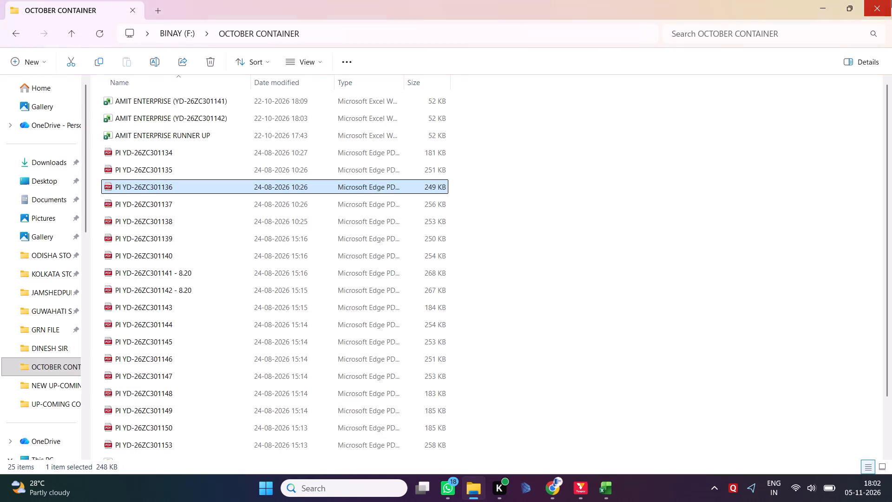
Open proforma invoices PI YD-26ZC301137, PI YD-26ZC301138 and PI YD-26ZC301139 one after another for a brief check, closing each.
double_click(241, 205)
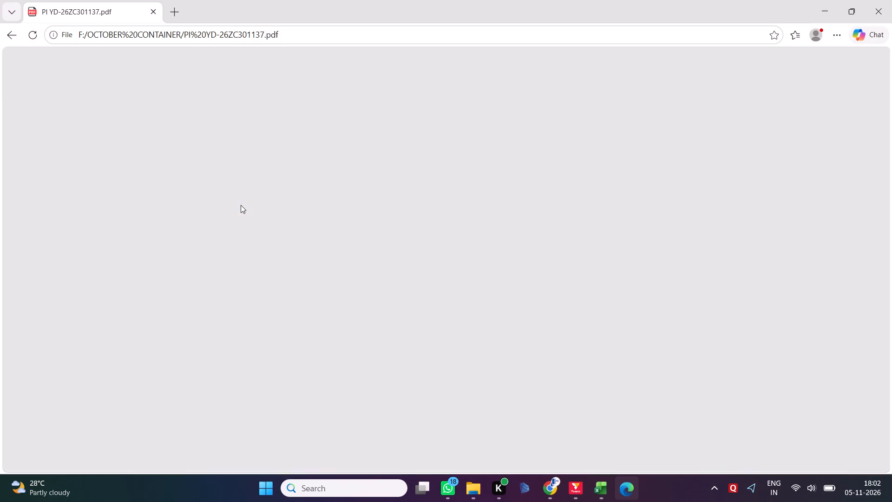
left_click(891, 0)
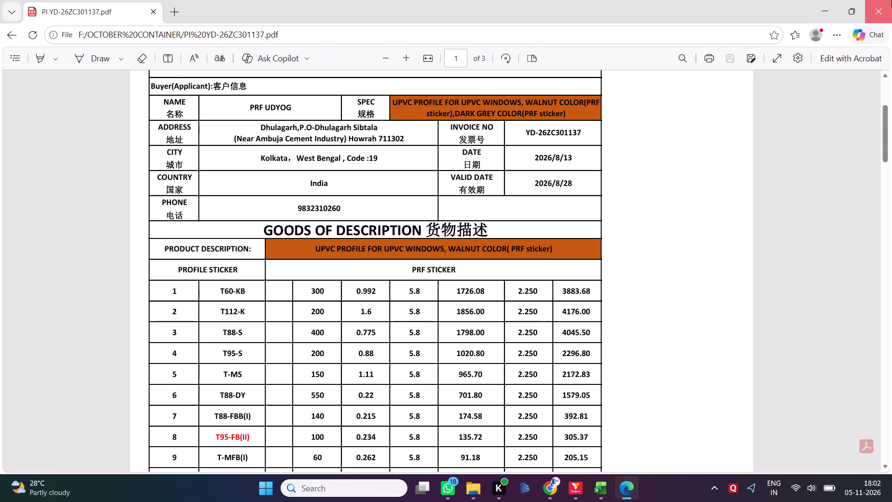
double_click(183, 215)
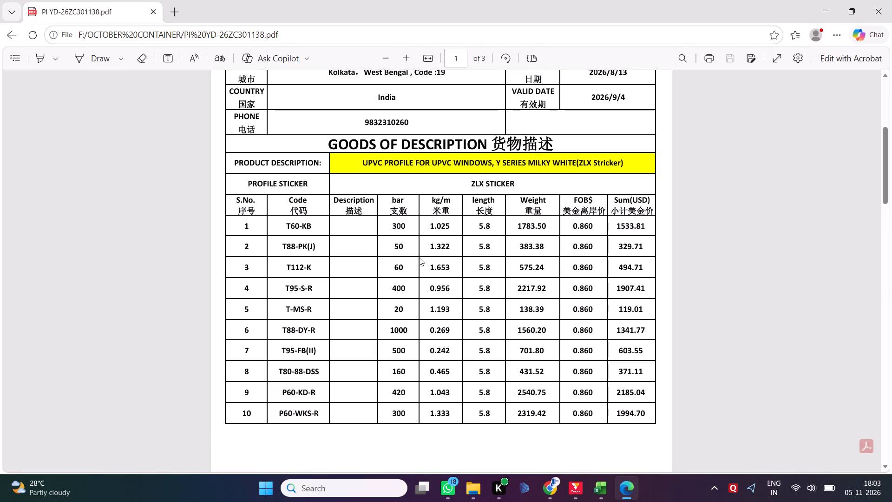
left_click(891, 0)
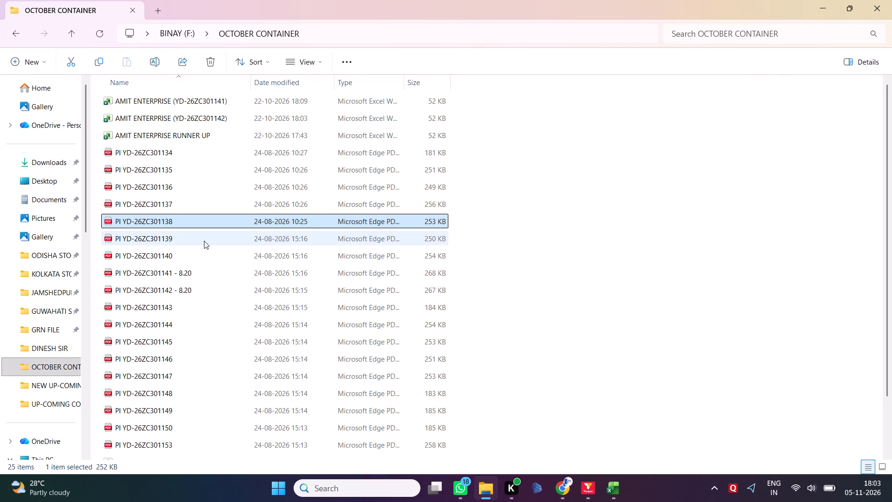
double_click(185, 239)
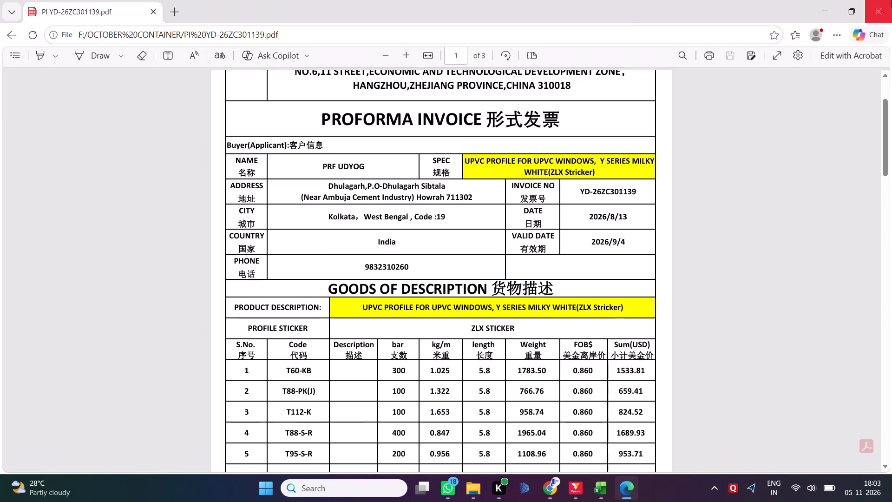
left_click(891, 0)
Open proforma invoice PI YD-26ZC301153 and examine the bar quantities in its goods table.
scroll(441, 295, "down", 2)
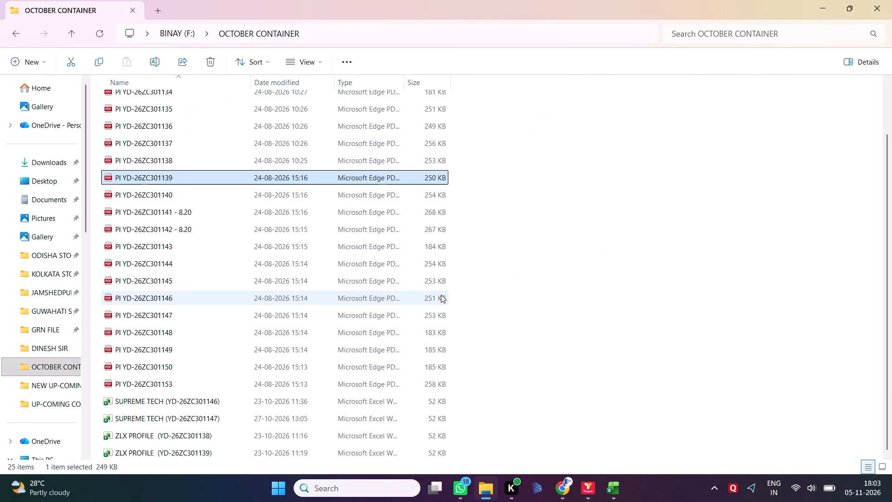
double_click(146, 387)
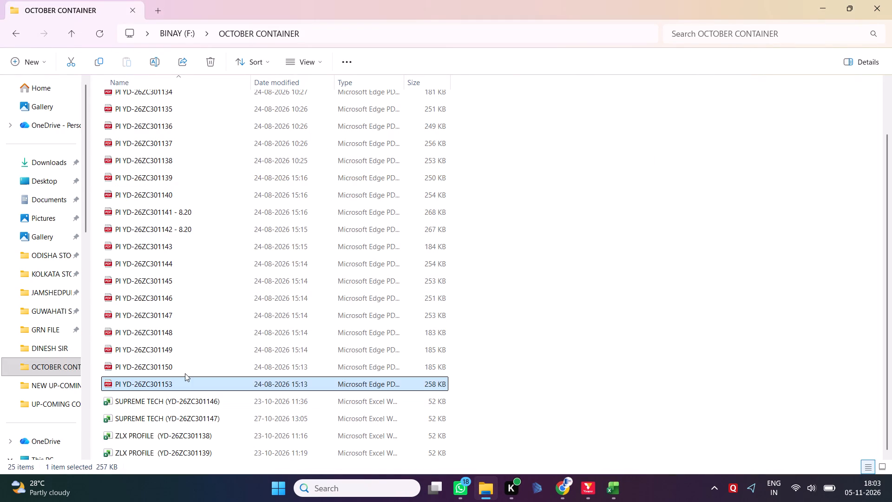
scroll(363, 317, "down", 1)
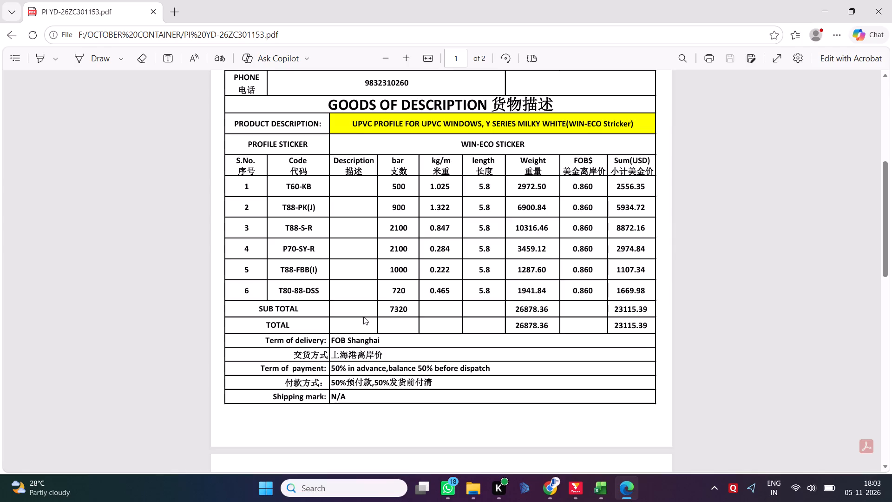
key("alt+Tab")
key("alt+Tab")
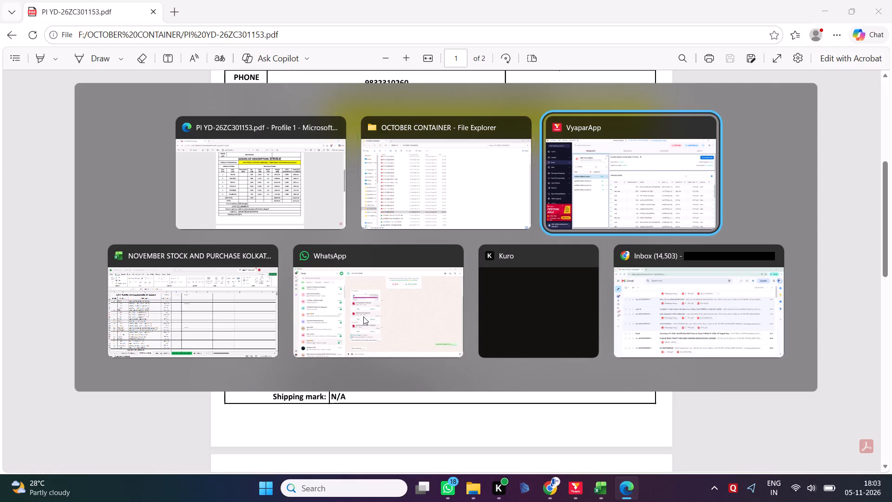
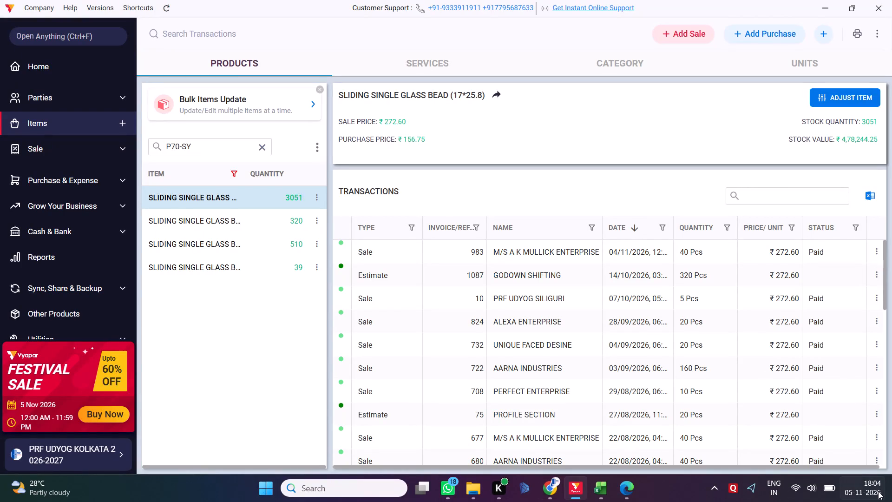
Open the system calendar to check the current date.
left_click(875, 493)
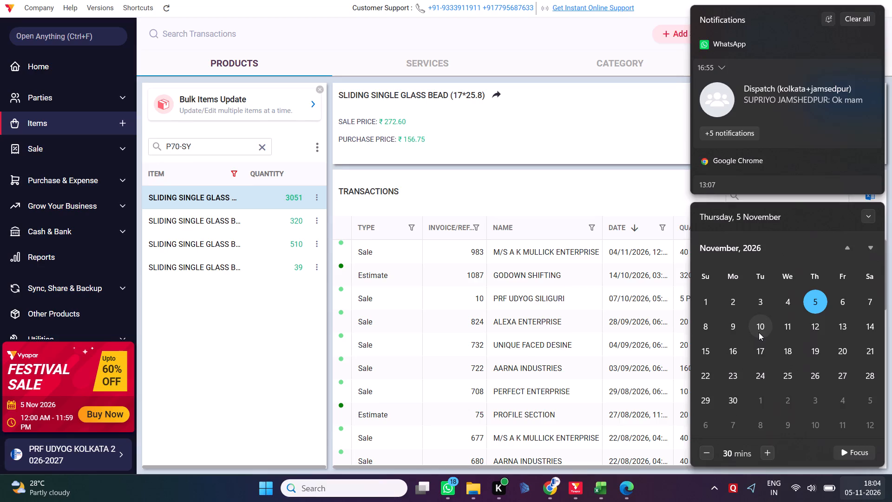
Switch to the November stock workbook in Excel and check the balance stock of Y P70-SY R on the MONTHLY SALE sheet.
key("alt+Tab")
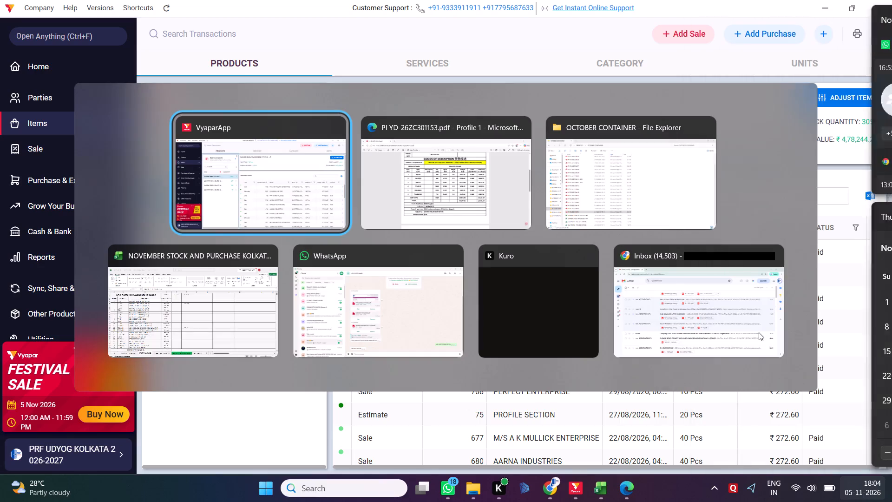
key("alt+Tab")
key("alt+Tab")
key("alt+Tab")
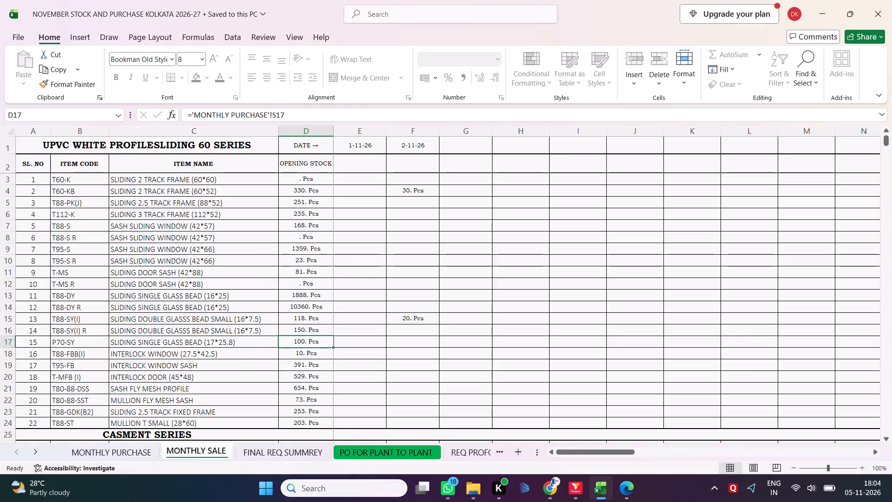
scroll(388, 301, "left", 6)
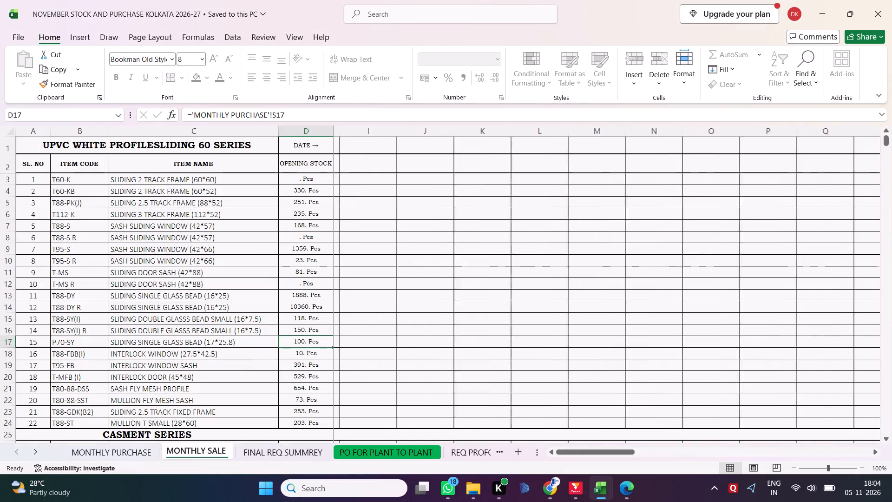
scroll(388, 301, "left", 8)
scroll(388, 301, "down", 11)
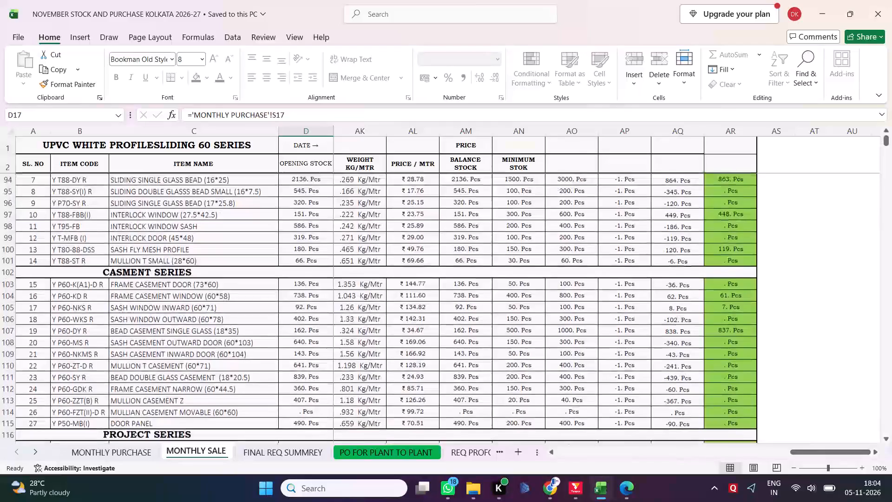
scroll(388, 301, "up", 1)
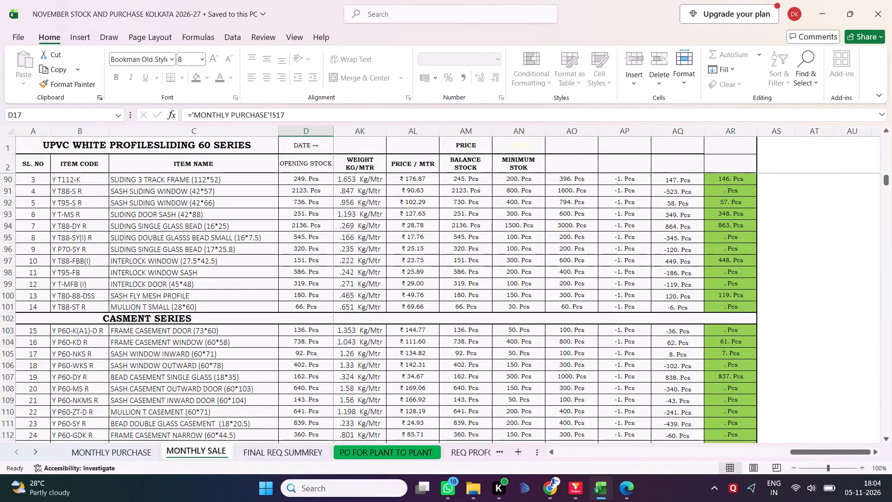
left_click(467, 250)
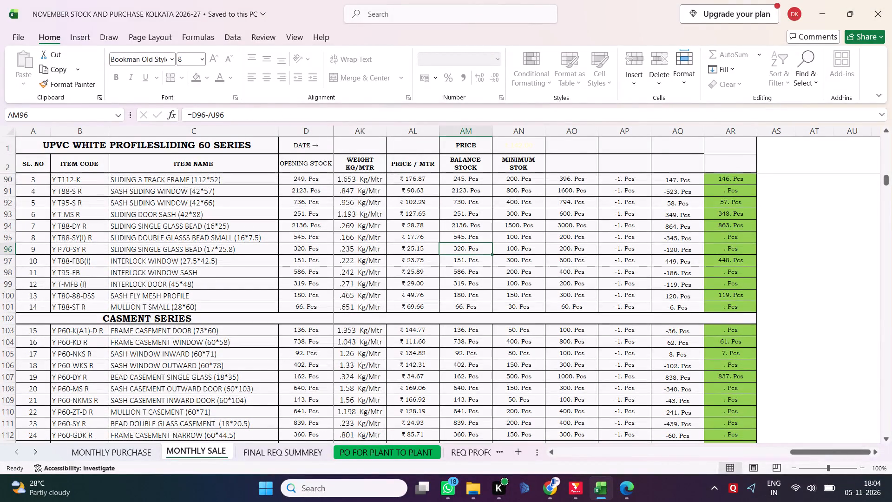
key("alt+Tab")
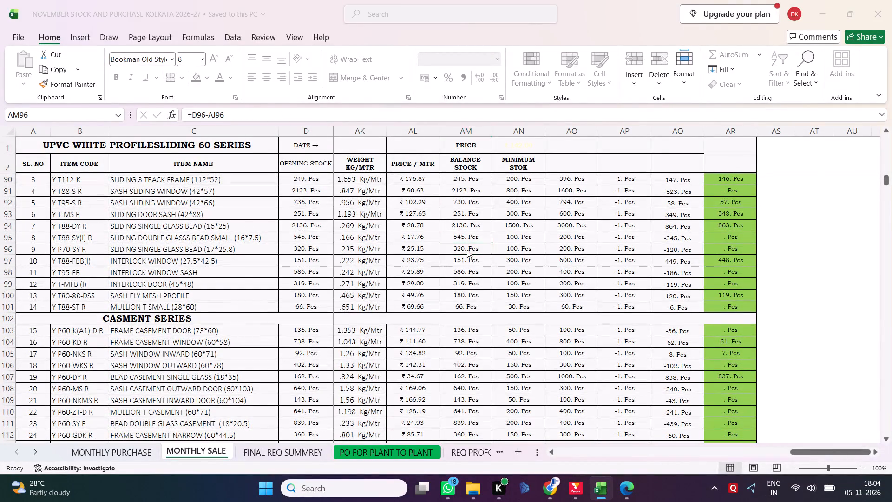
Switch to Vyapar and set the sale price of SLIDING SINGLE GLASS BEAD (17*25.8), item code P70-SY, to 329.44, saving the item.
key("alt+Tab")
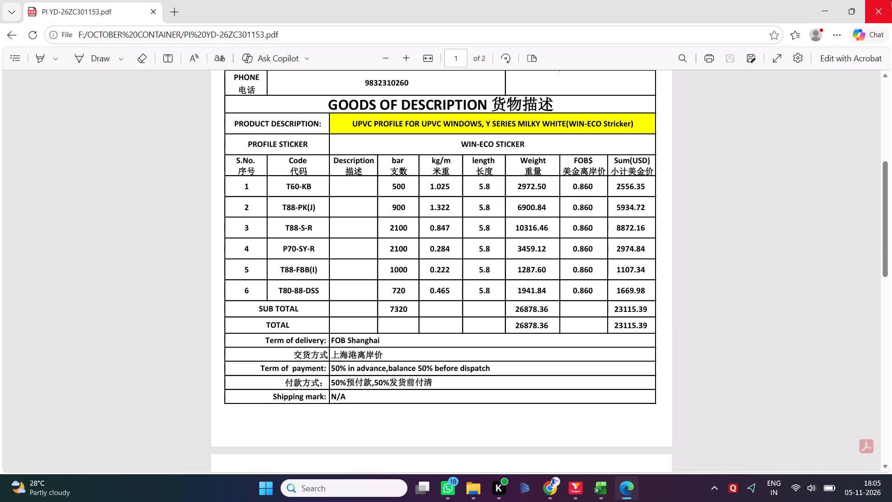
key("alt+Tab")
key("alt+Tab")
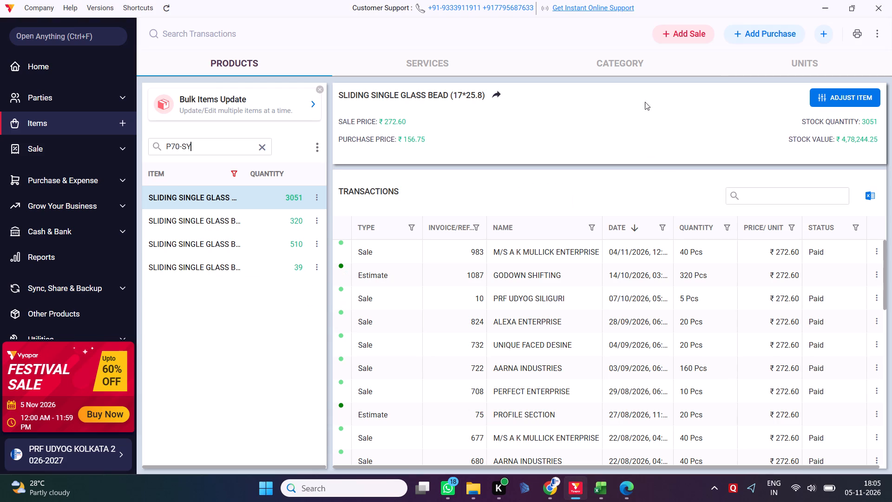
left_click(316, 198)
left_click(333, 210)
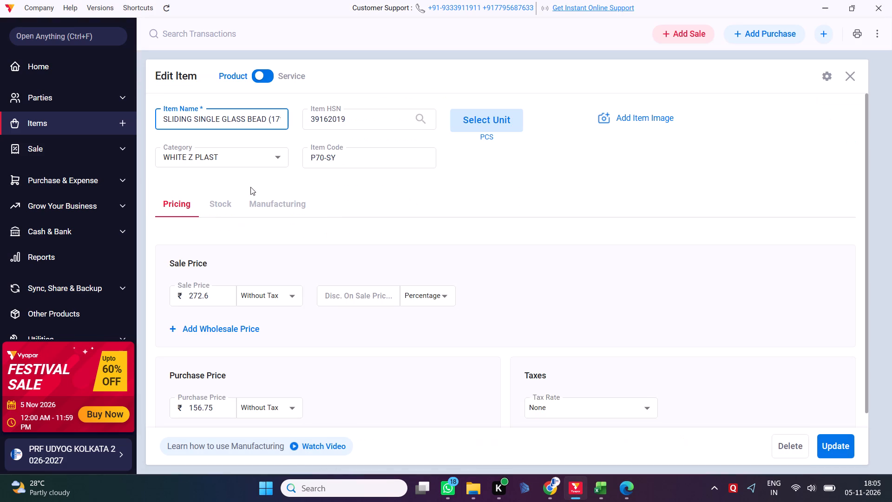
left_click(227, 294)
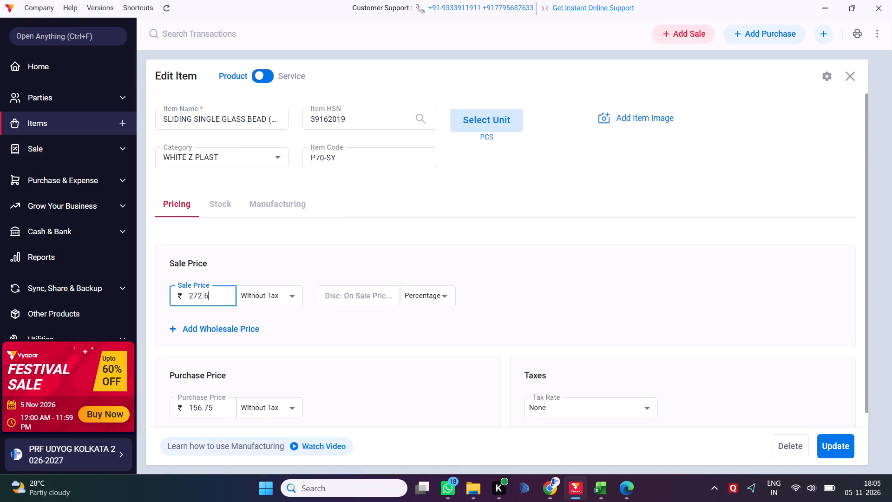
key("BackSpace")
key("BackSpace")
key("BackSpace")
key("BackSpace")
key("BackSpace")
key("BackSpace")
key("BackSpace")
key("BackSpace")
key("BackSpace")
key("BackSpace")
key("BackSpace")
key("BackSpace")
key("BackSpace")
key("BackSpace")
key("BackSpace")
key("BackSpace")
key("BackSpace")
key("BackSpace")
key("BackSpace")
type("329.")
type("44")
left_click(826, 438)
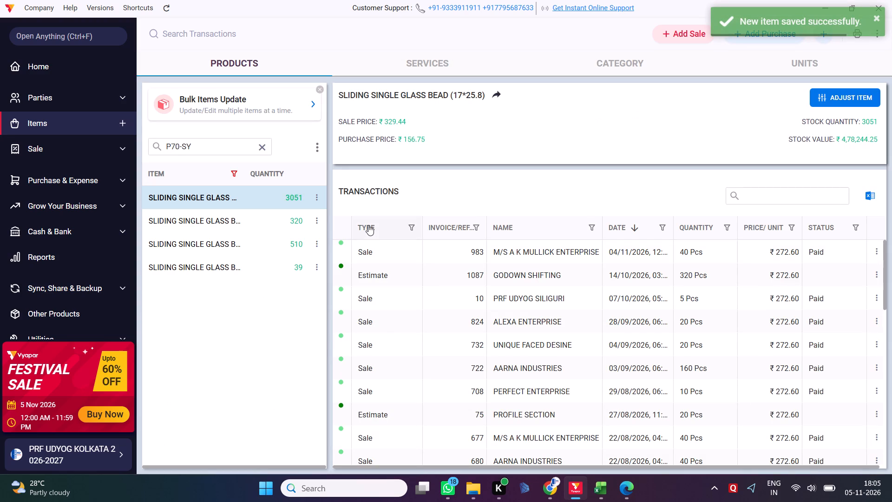
Open the SLIDING SINGLE GLASS BEAD (17*25.8) (Y) item for editing.
left_click(217, 214)
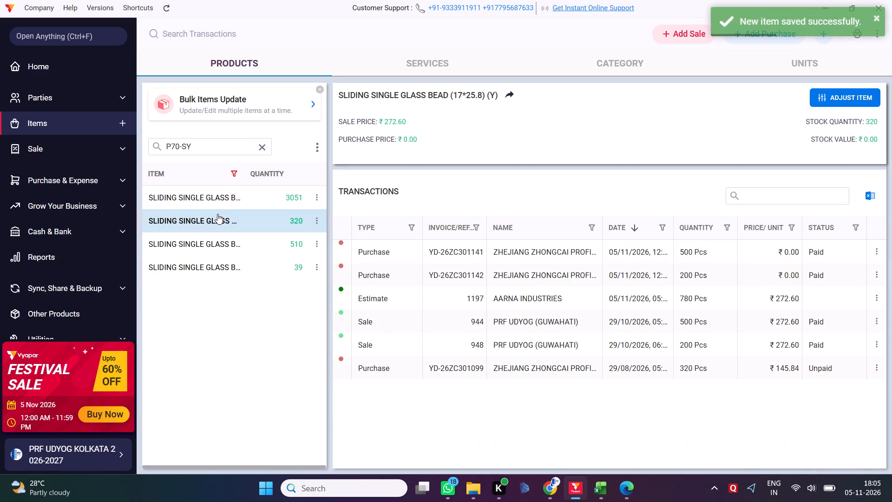
left_click(317, 218)
left_click(334, 233)
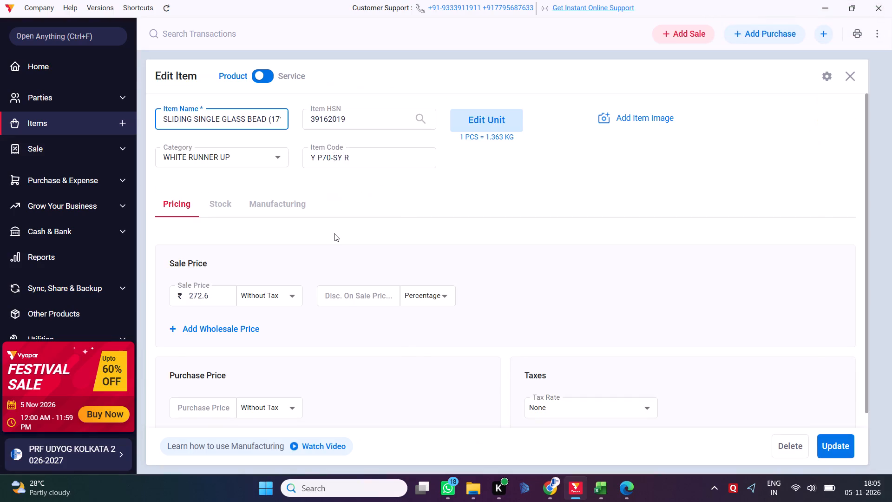
Close proforma invoice PI YD-26ZC301153, open PI YD-26ZC301141 - 8.20 from the OCTOBER CONTAINER folder and examine the P70-SY-R row in its goods table.
key("alt+Tab")
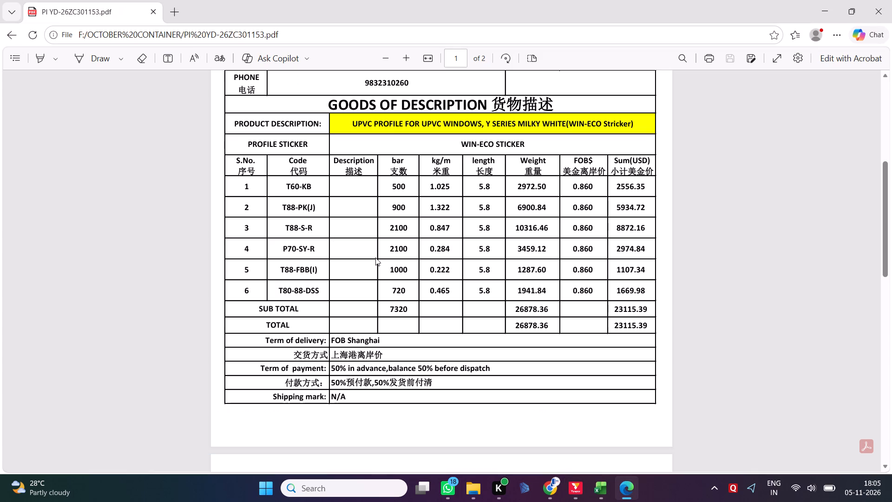
left_click(891, 0)
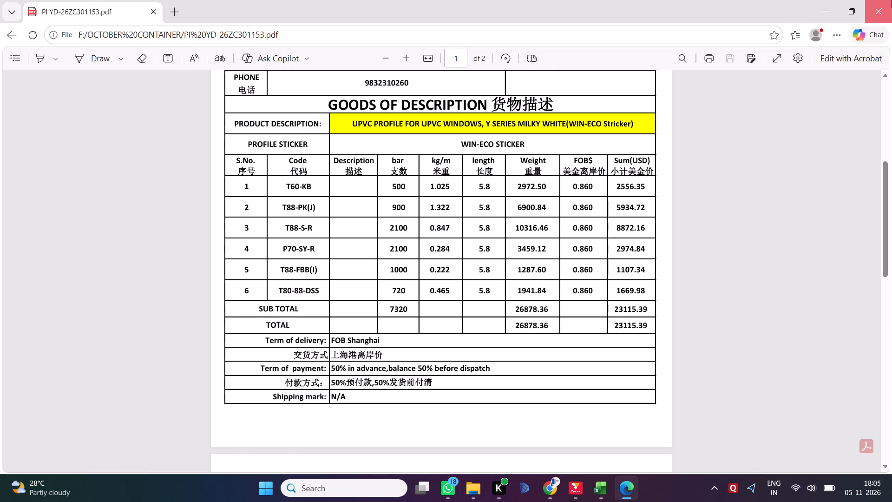
key("alt+Tab")
key("alt+Tab")
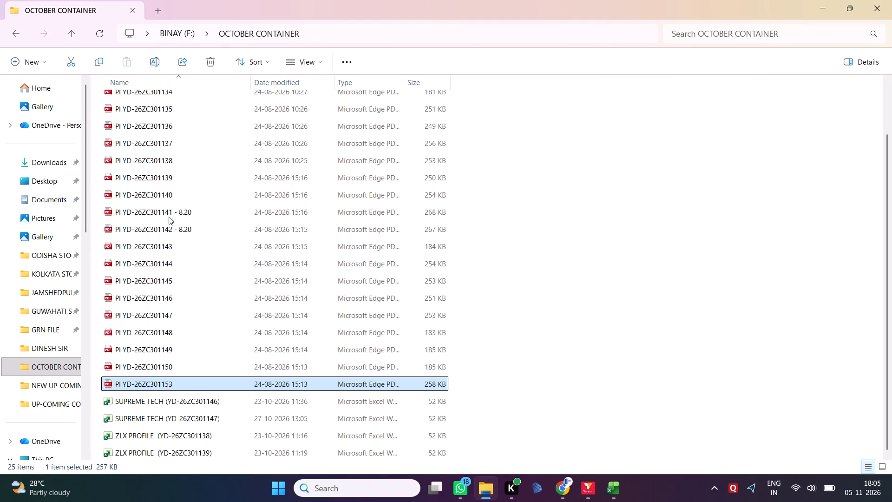
double_click(178, 215)
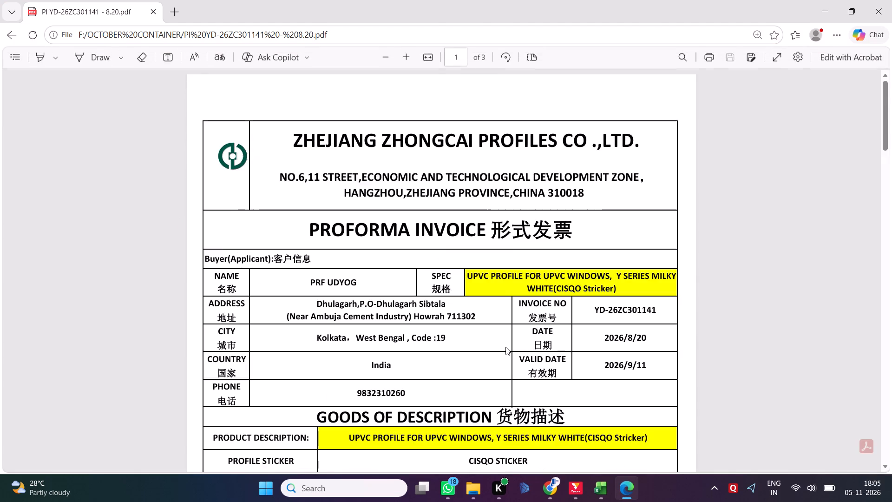
scroll(505, 347, "down", 6)
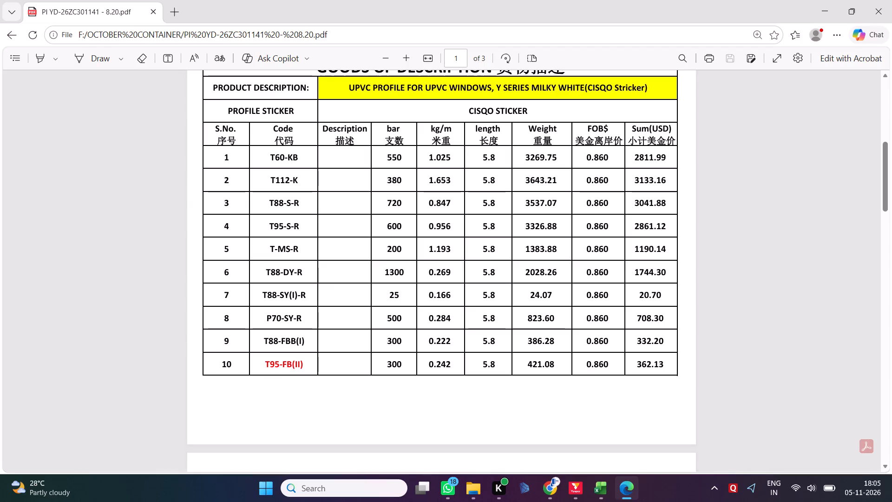
Return to Vyapar and set the sale price of SLIDING SINGLE GLASS BEAD (17*25.8) (Y) to 329.44, saving the item.
key("alt+Tab")
key("alt+Tab")
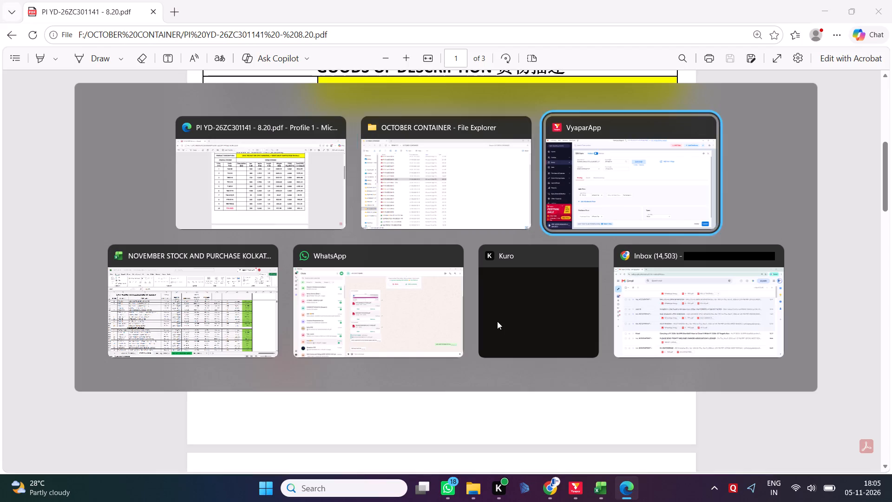
left_click(221, 297)
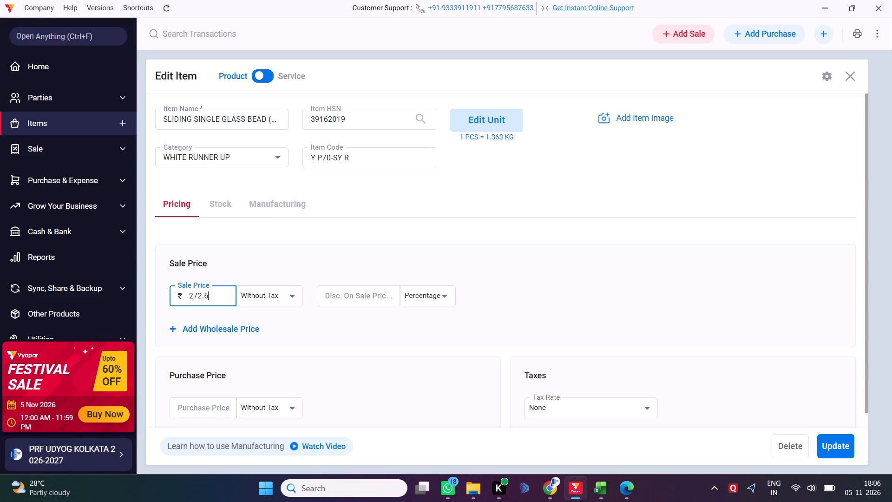
key("BackSpace")
key("BackSpace")
key("BackSpace")
key("BackSpace")
key("BackSpace")
key("BackSpace")
key("BackSpace")
key("BackSpace")
key("BackSpace")
key("BackSpace")
key("BackSpace")
key("BackSpace")
key("BackSpace")
key("BackSpace")
key("BackSpace")
key("BackSpace")
type("329.44")
left_click(828, 445)
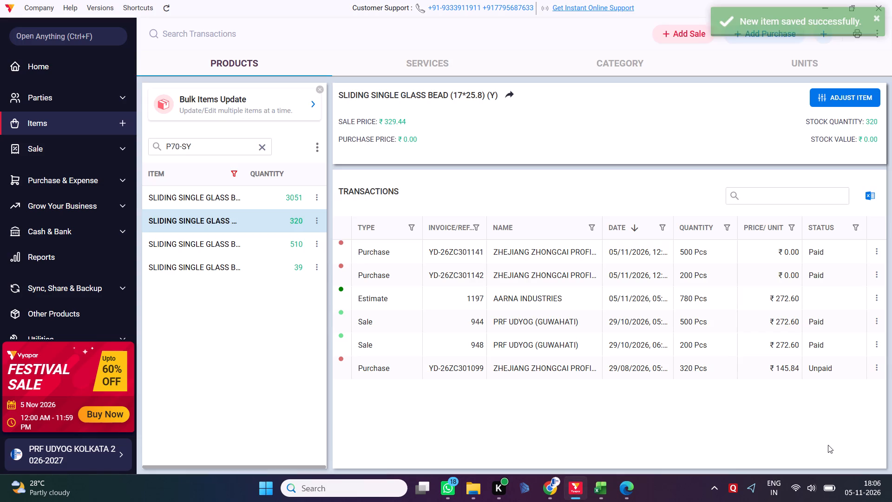
Review the details and transactions of the plain and (Y) SLIDING SINGLE GLASS BEAD (17*25.8) items.
scroll(275, 210, "up", 3)
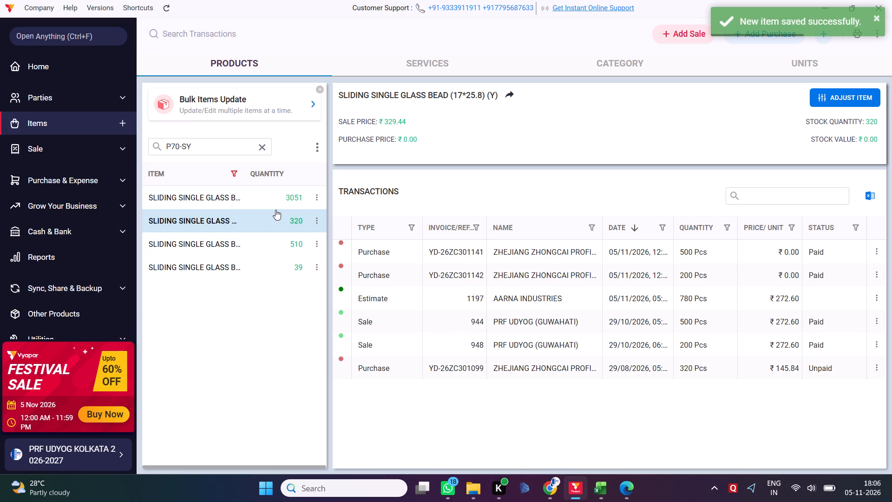
scroll(275, 210, "up", 1)
left_click(257, 195)
left_click(251, 210)
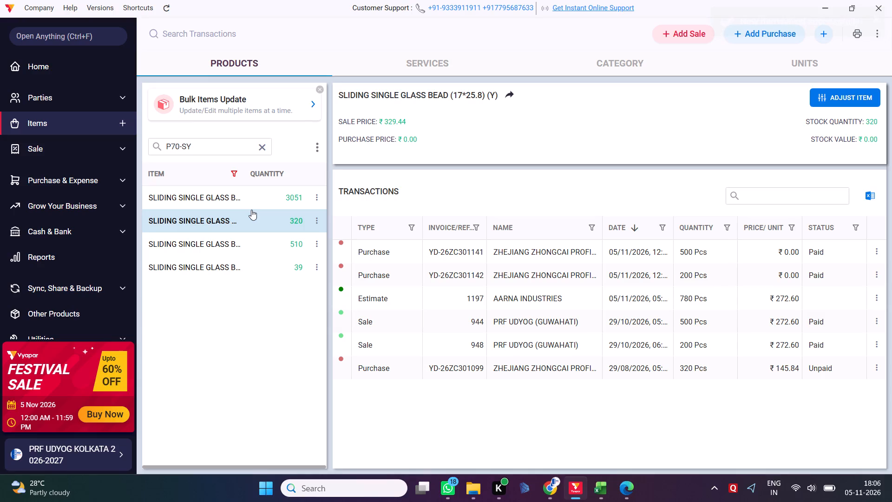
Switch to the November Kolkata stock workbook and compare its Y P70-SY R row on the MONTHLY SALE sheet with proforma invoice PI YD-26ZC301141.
key("alt+Tab")
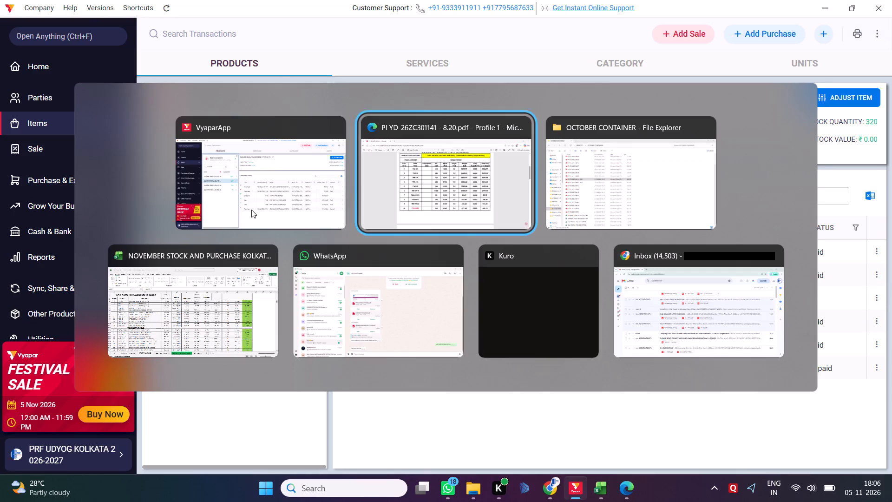
key("alt+Tab")
key("alt+Tab")
key("alt+Tab")
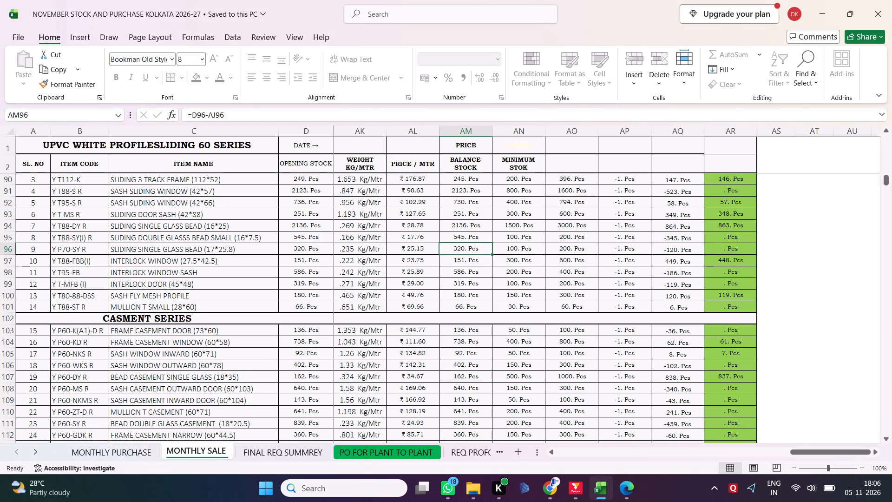
scroll(403, 253, "up", 2)
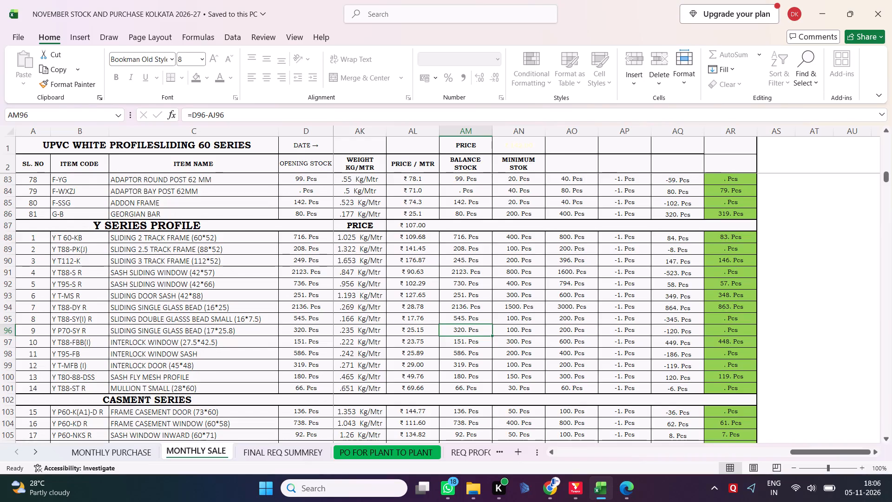
key("alt+Tab")
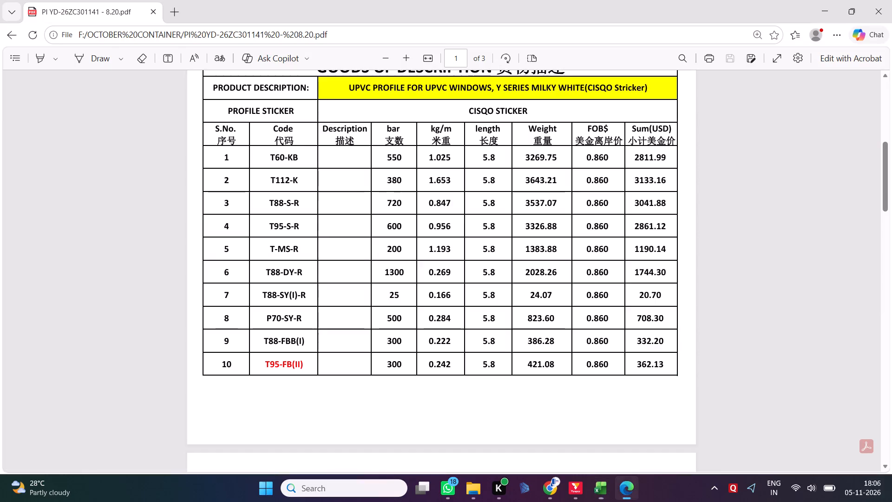
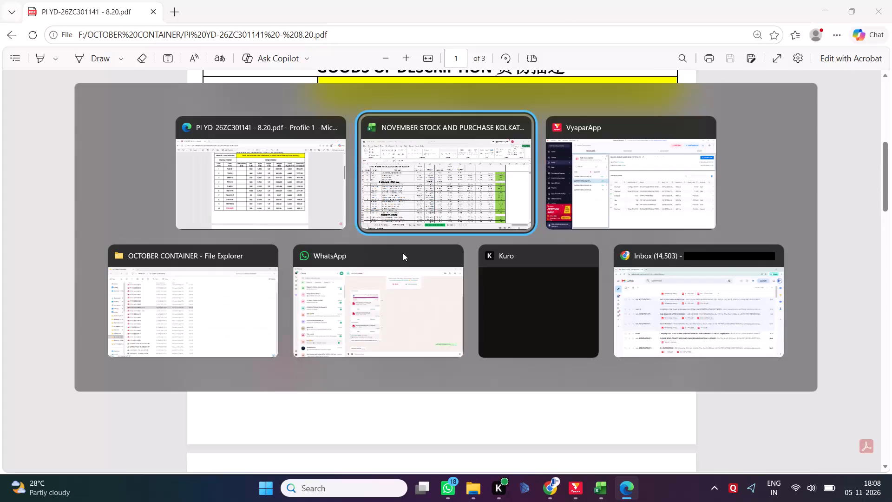
Switch from the proforma invoice to the OCTOBER CONTAINER folder in File Explorer.
key("alt+Tab")
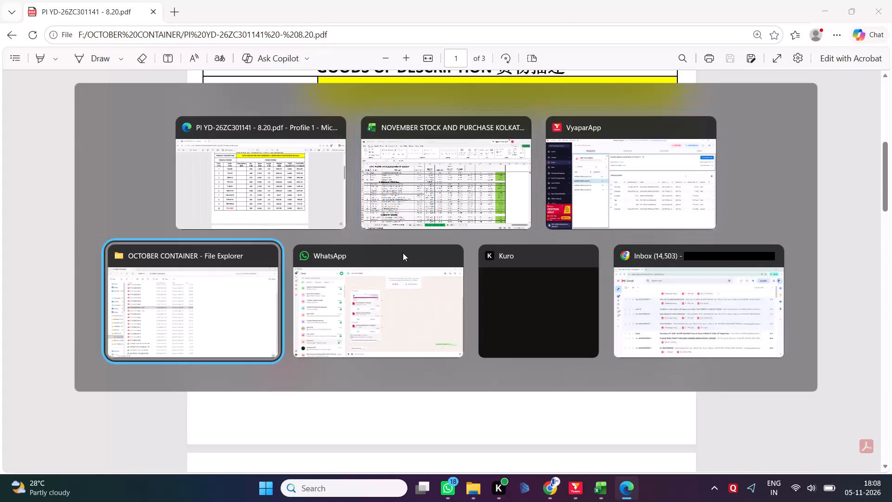
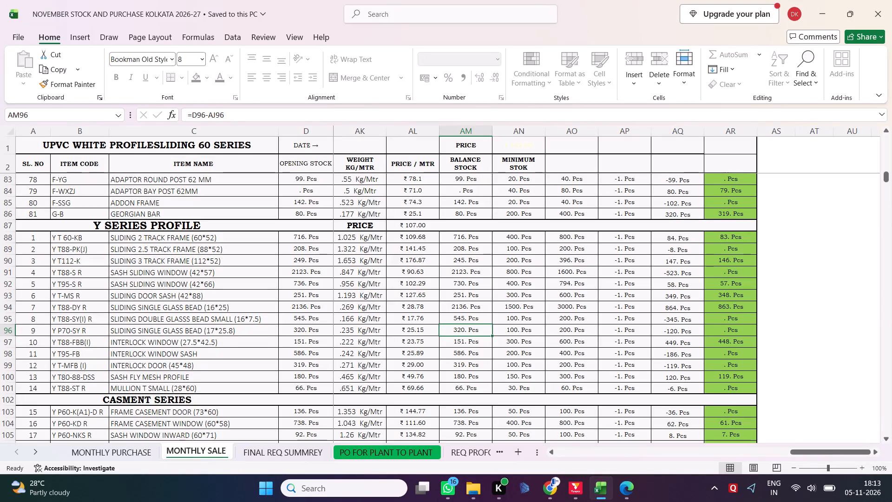
Check the balance stock cell of the Y T80-88-DSS SASH FLY MESH PROFILE row on the MONTHLY SALE sheet.
left_click(451, 377)
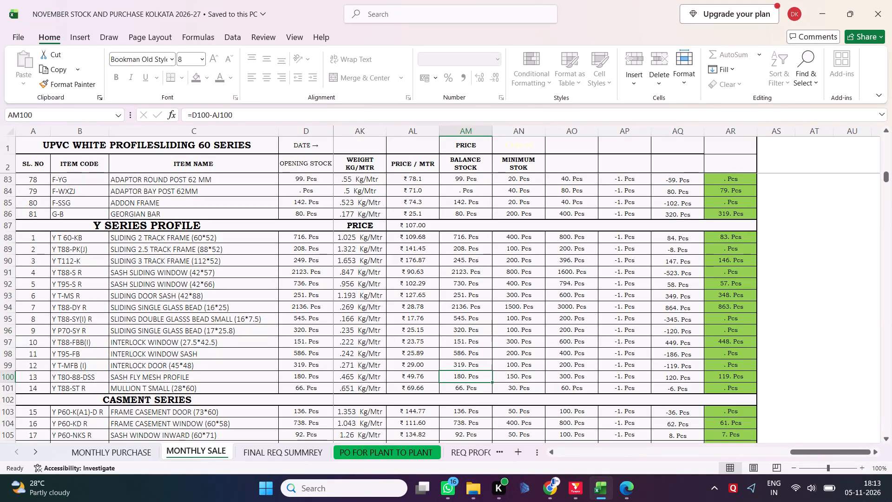
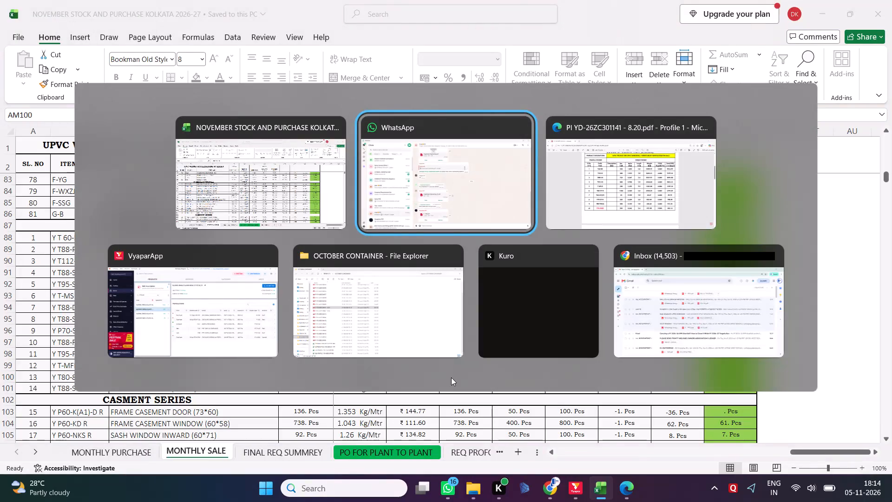
Switch from the November Kolkata stock workbook back to proforma invoice PI YD-26ZC301141 - 8.20.
key("alt+Tab")
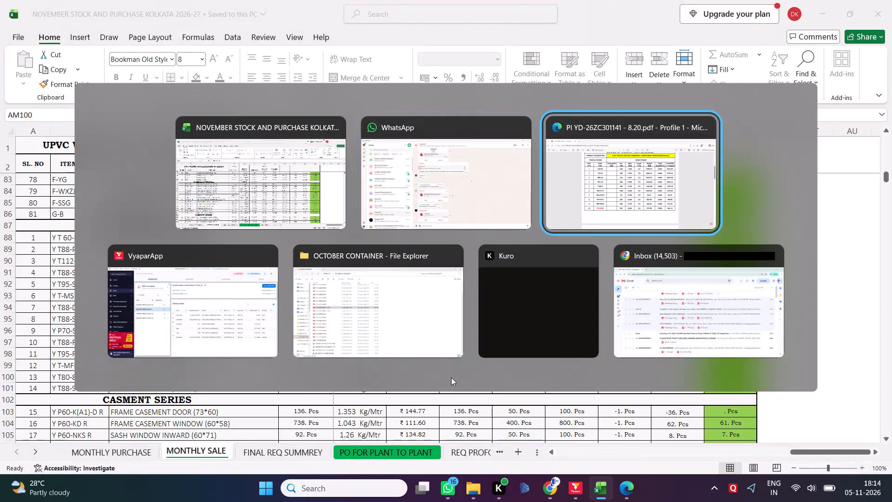
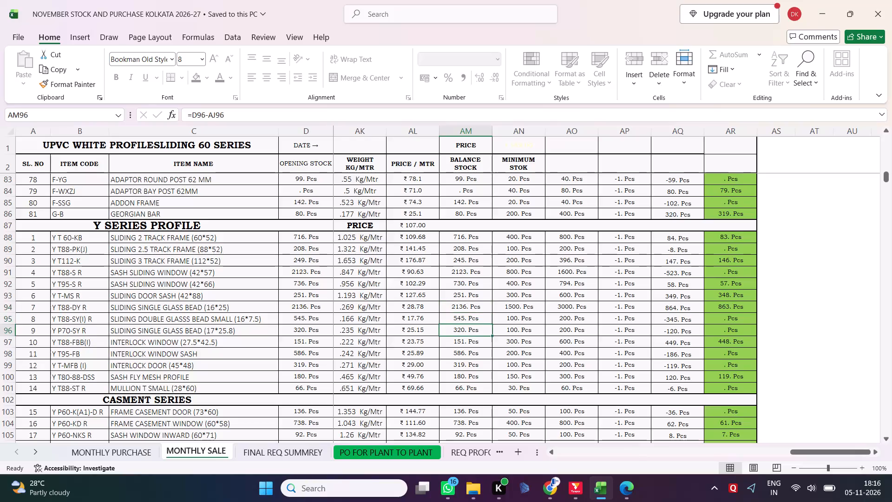
Move on to the balance stock of the Y T88-FBB(I) INTERLOCK WINDOW (27.5*42.5) row on the MONTHLY SALE sheet.
key("Down")
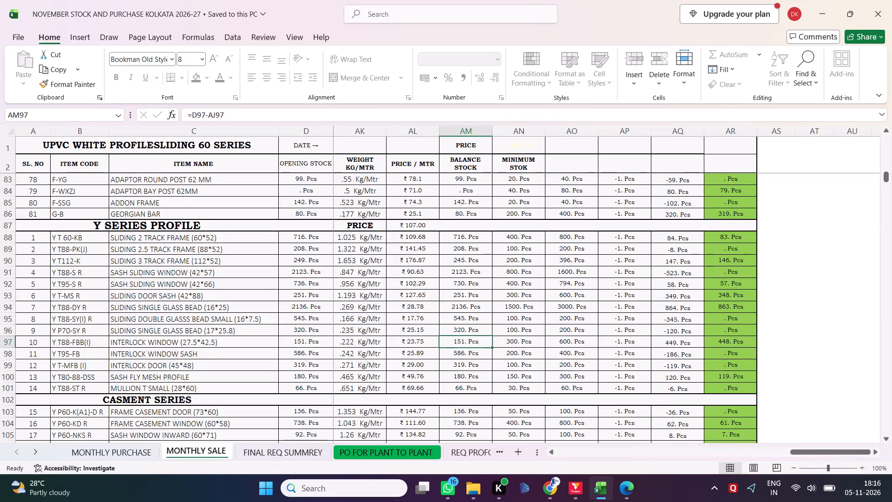
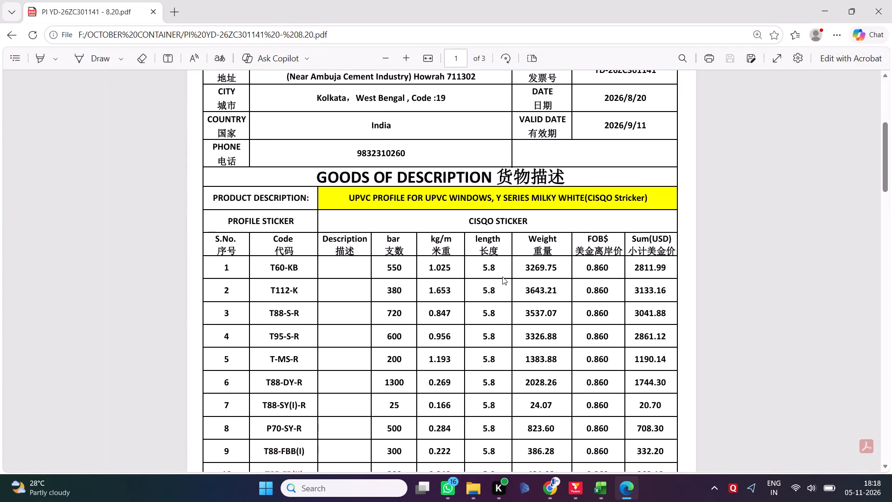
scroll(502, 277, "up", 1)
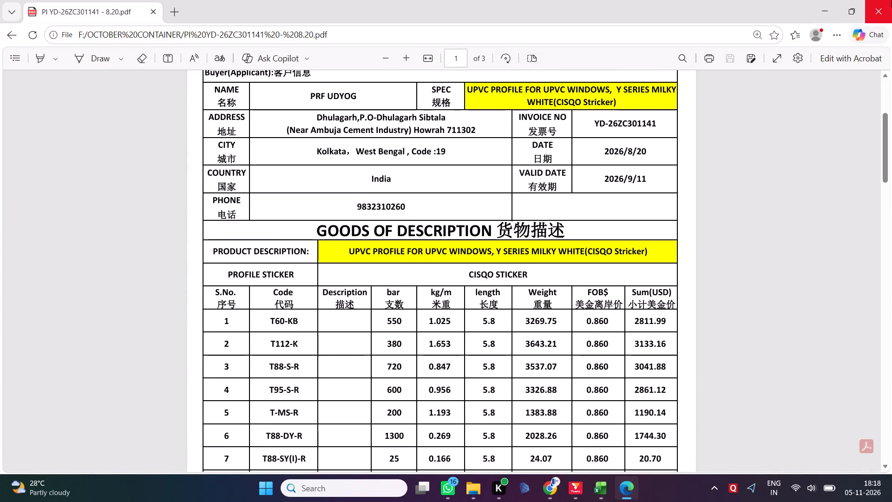
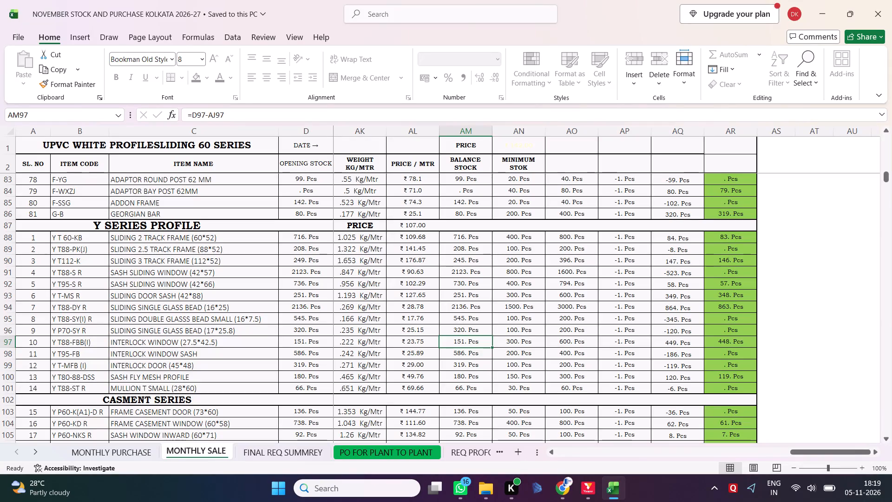
Examine the balance stock of the Y series sliding frame and sash profiles on the MONTHLY SALE sheet.
left_click(456, 284)
key("Up")
key("Up")
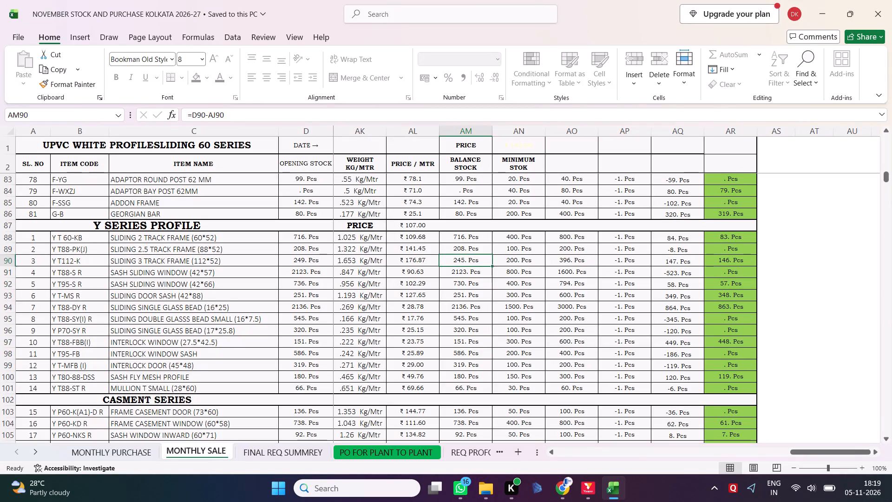
key("Up")
key("Down")
key("Down")
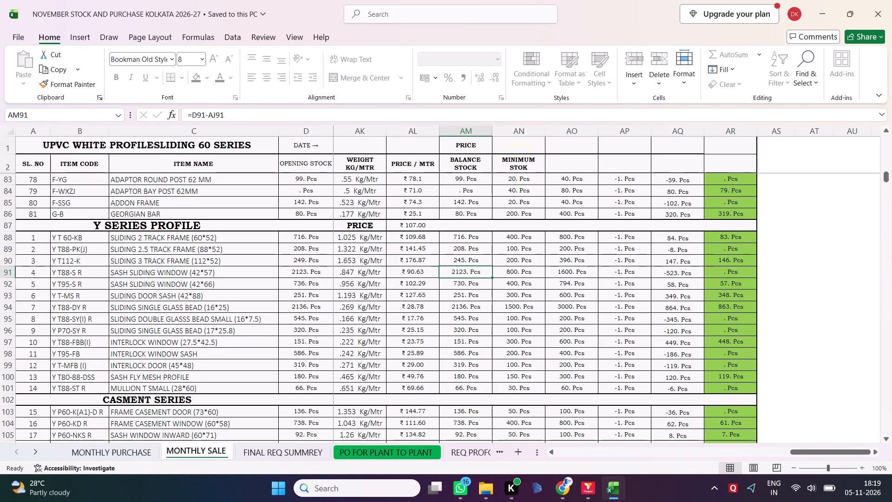